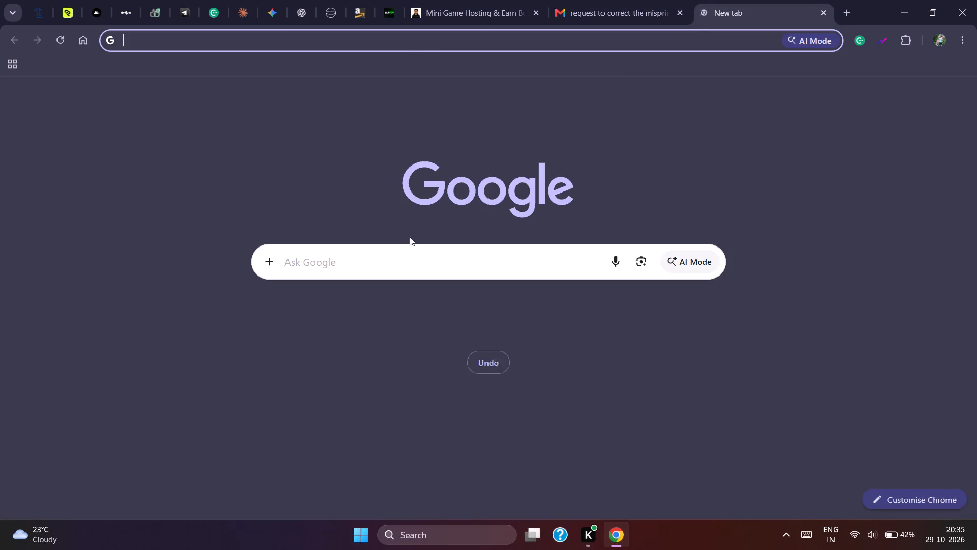
left_click(394, 256)
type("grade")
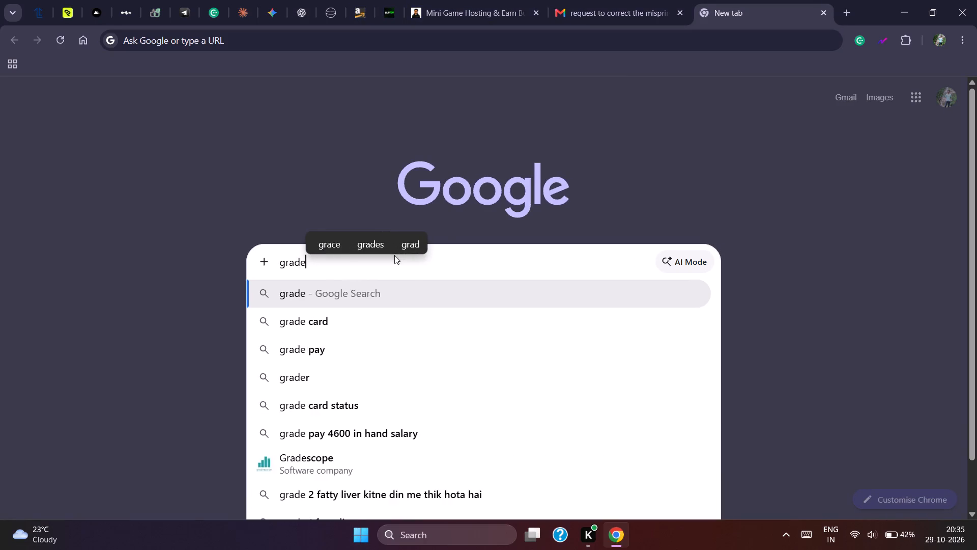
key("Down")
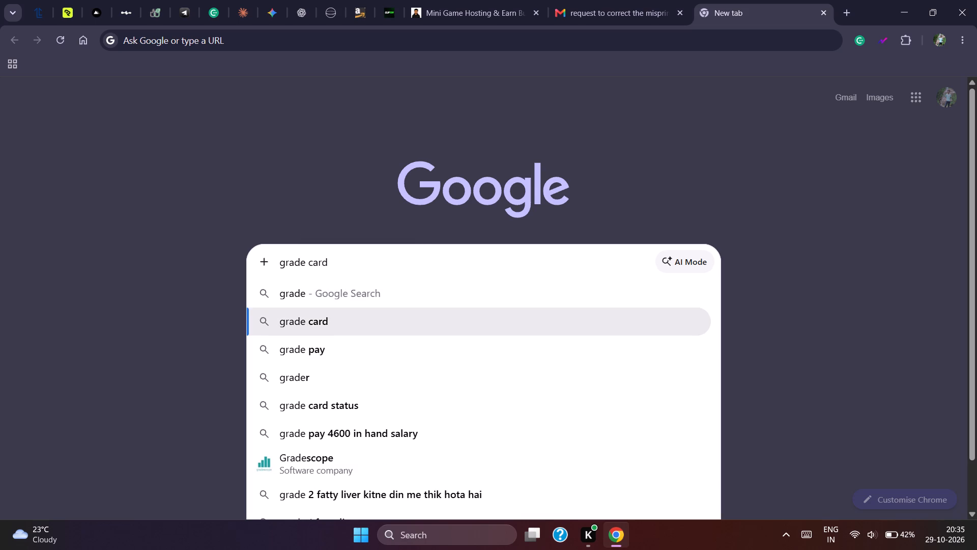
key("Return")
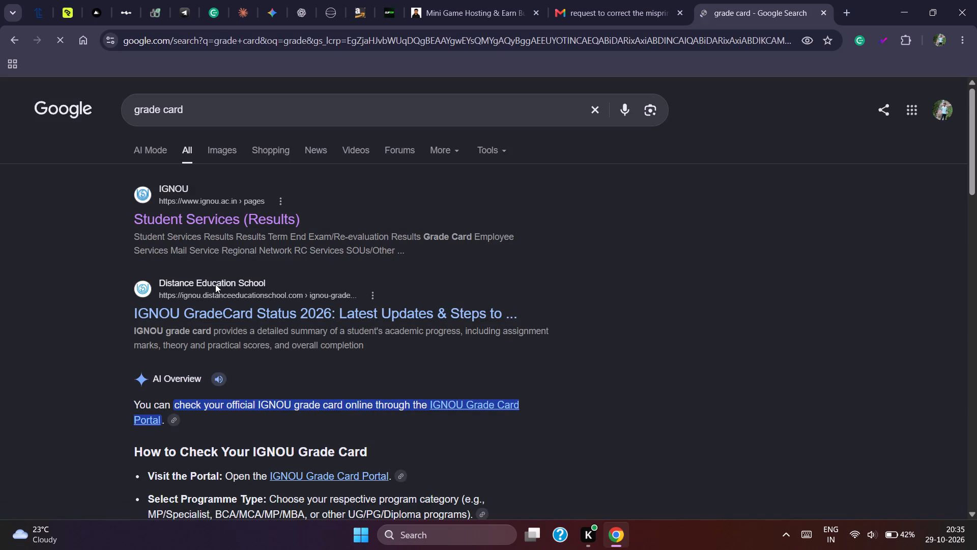
left_click(216, 223)
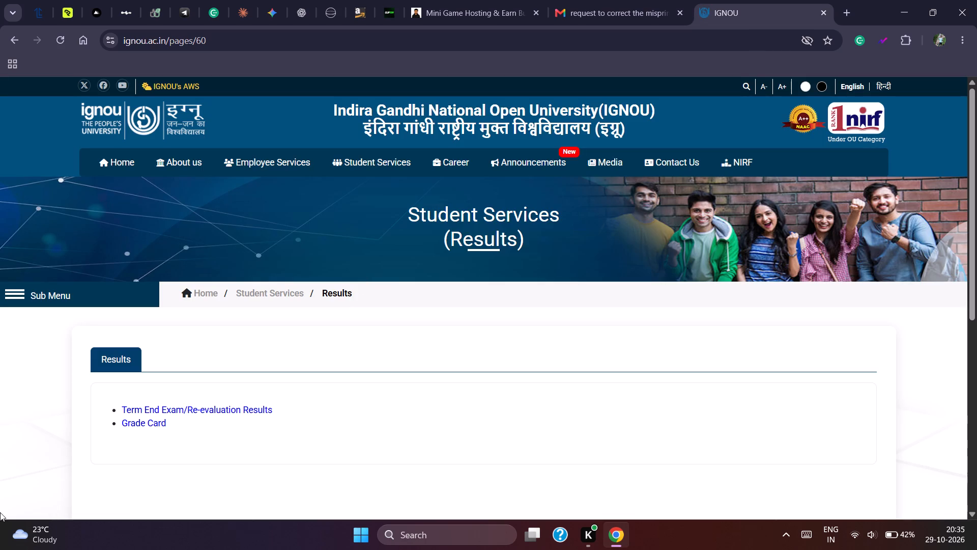
left_click(161, 425)
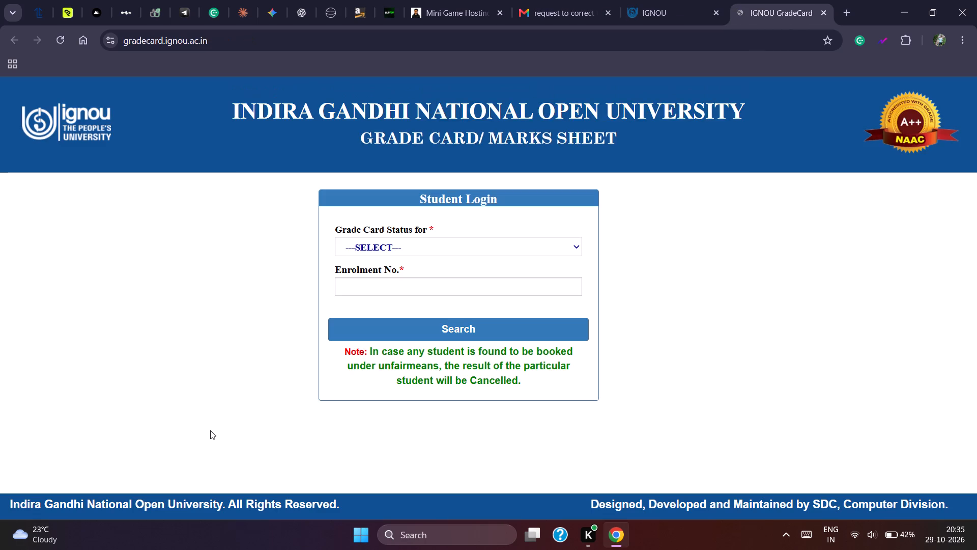
Look up the grade card for CBCS Programmes with programme code BAEGH and the student's enrolment number.
left_click(375, 259)
left_click(381, 248)
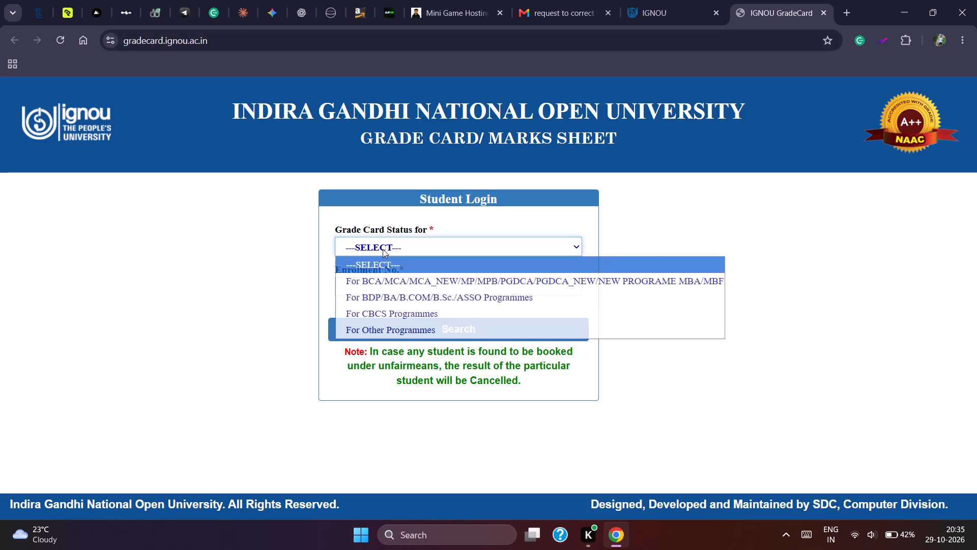
left_click(395, 320)
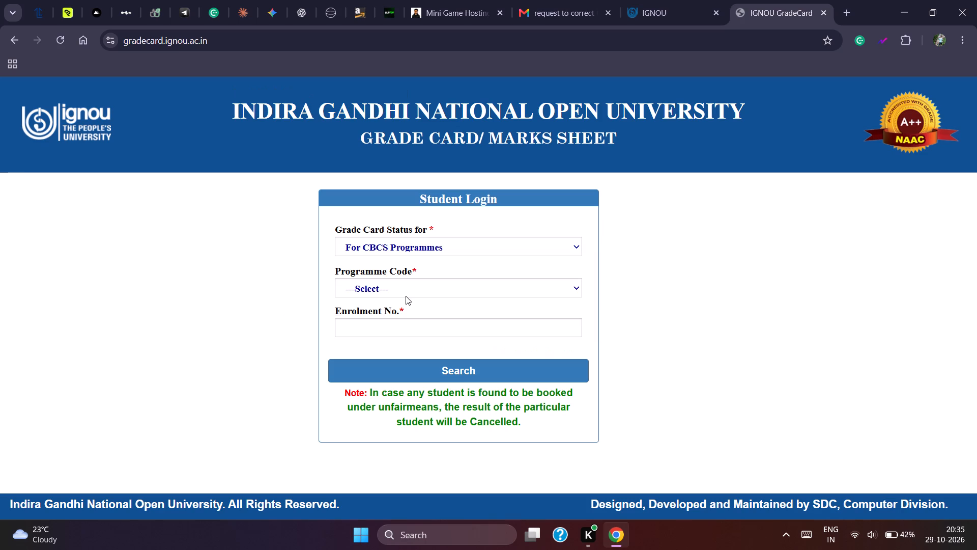
left_click(404, 282)
left_click(377, 115)
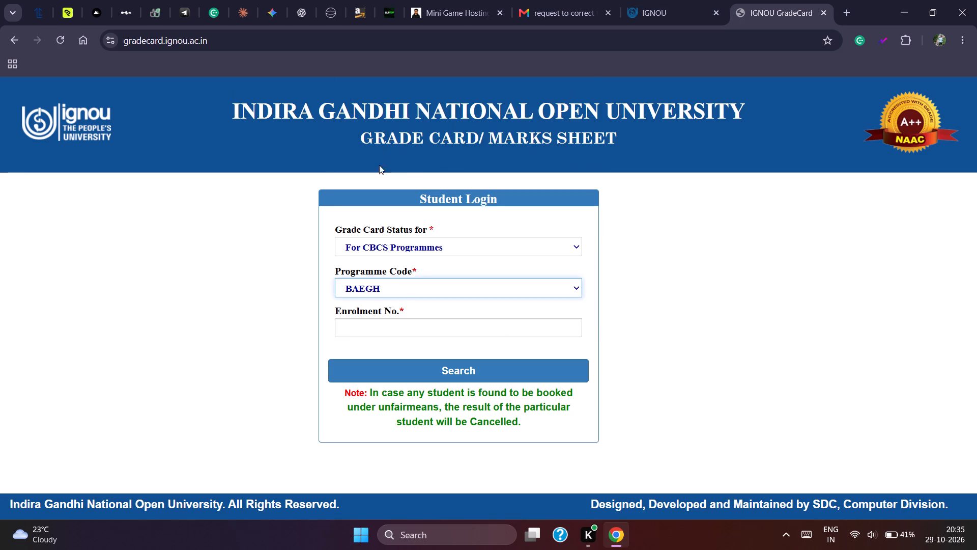
left_click(367, 332)
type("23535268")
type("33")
left_click(425, 368)
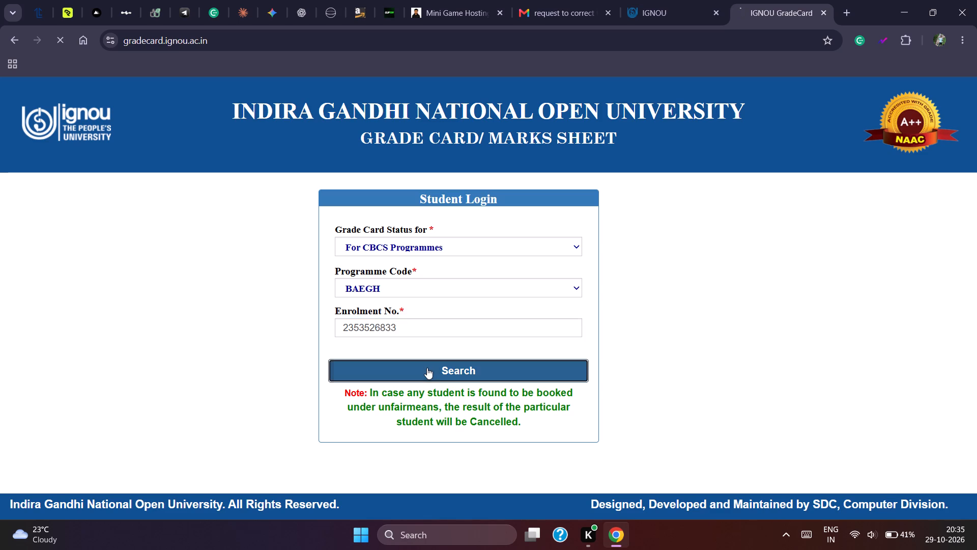
Examine the grade card's course marks and completion statuses from the first course to the last.
scroll(427, 368, "down", 2)
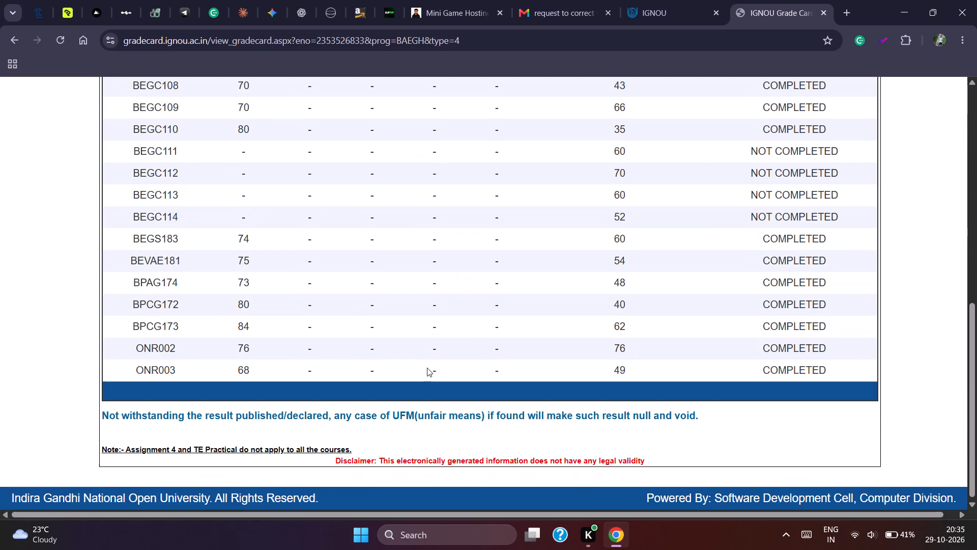
scroll(427, 361, "up", 1)
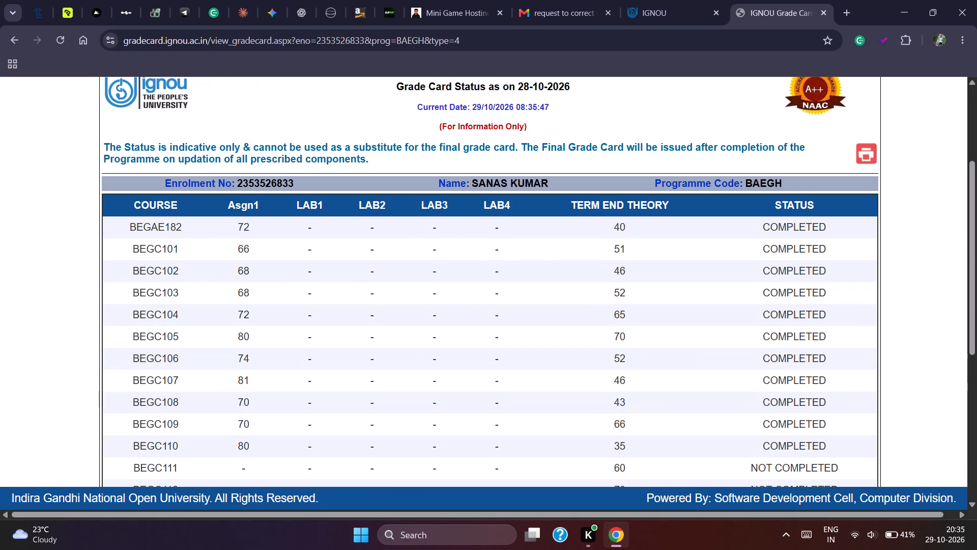
scroll(667, 152, "up", 3)
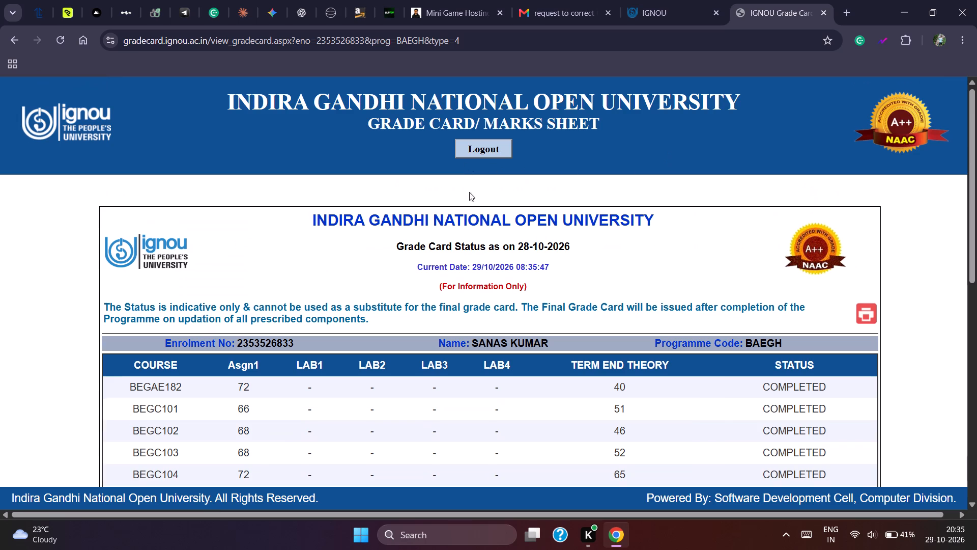
scroll(501, 310, "down", 7)
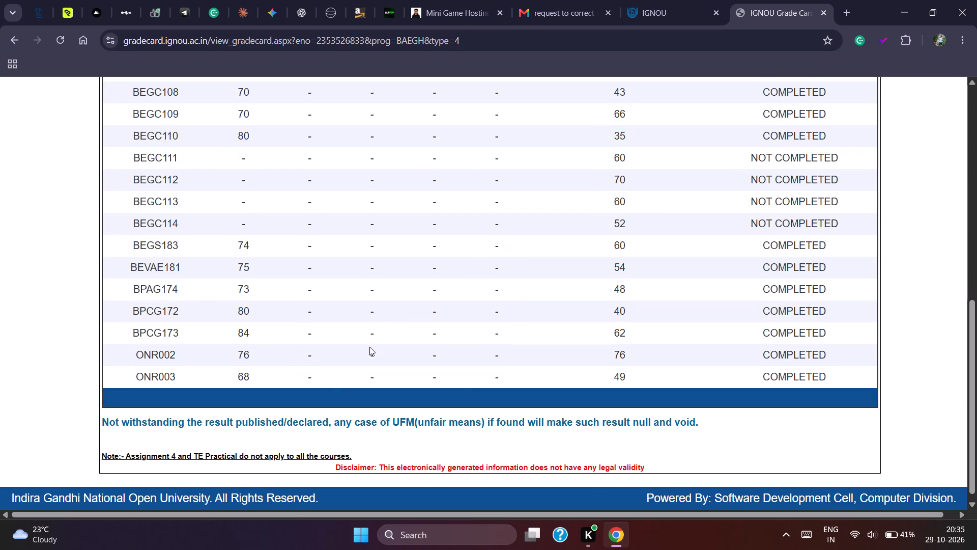
scroll(448, 322, "up", 6)
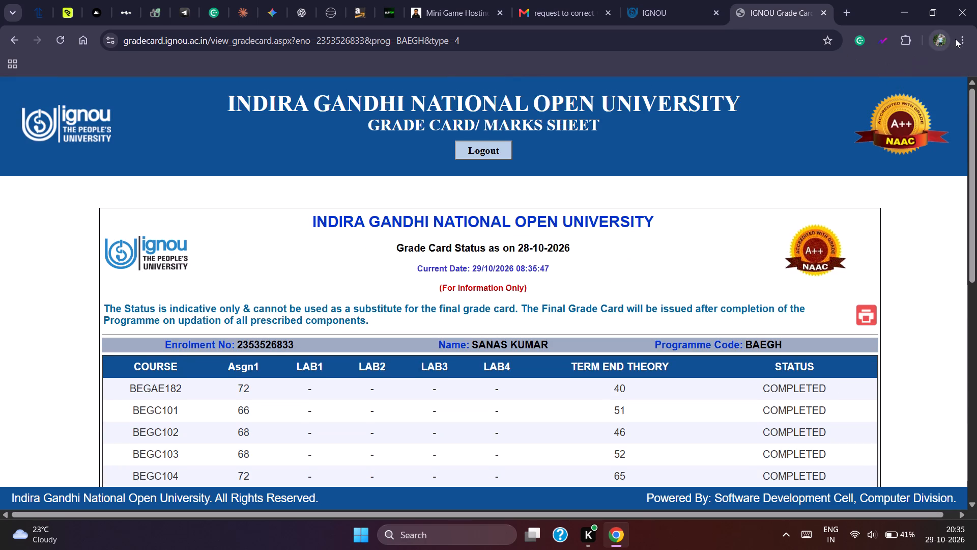
Save the grade card page to Downloads as "IGNOU Grade Card", in the Web Page, Complete format.
left_click(961, 39)
left_click(562, 245)
key("ctrl+s")
scroll(419, 251, "down", 1)
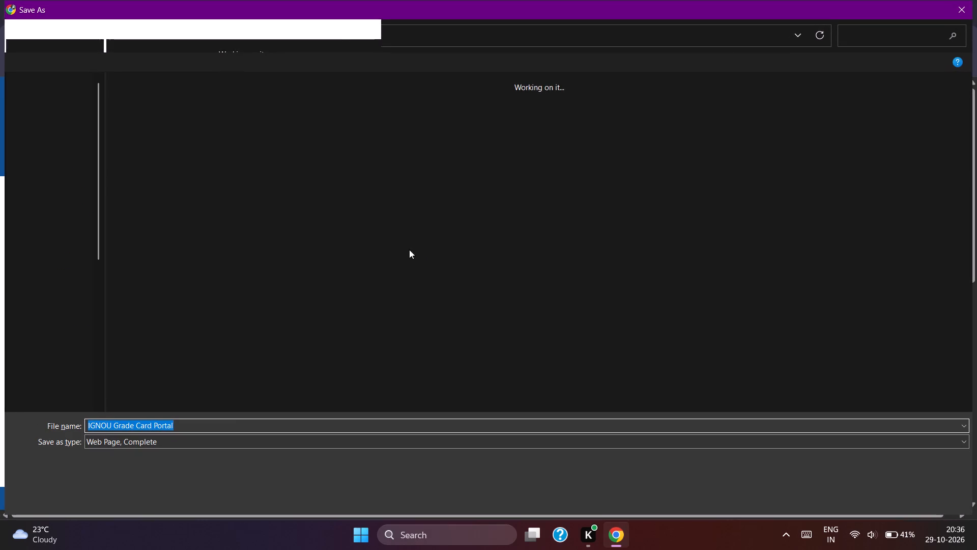
left_click(847, 447)
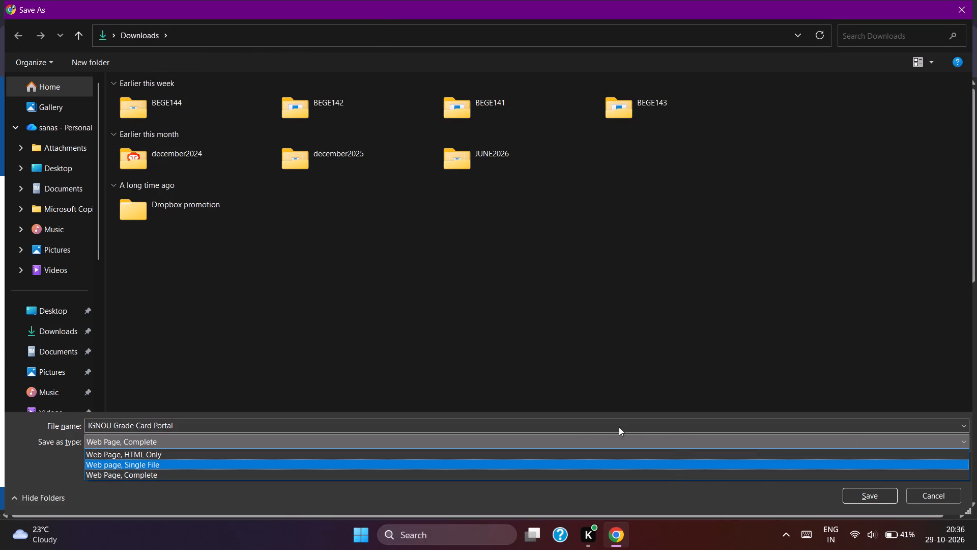
left_click(583, 419)
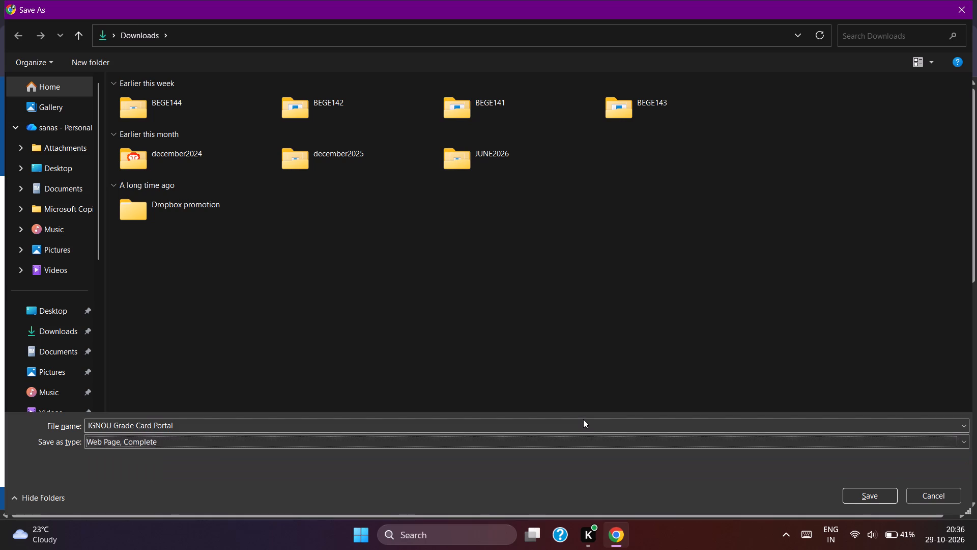
left_click(178, 427)
key("BackSpace")
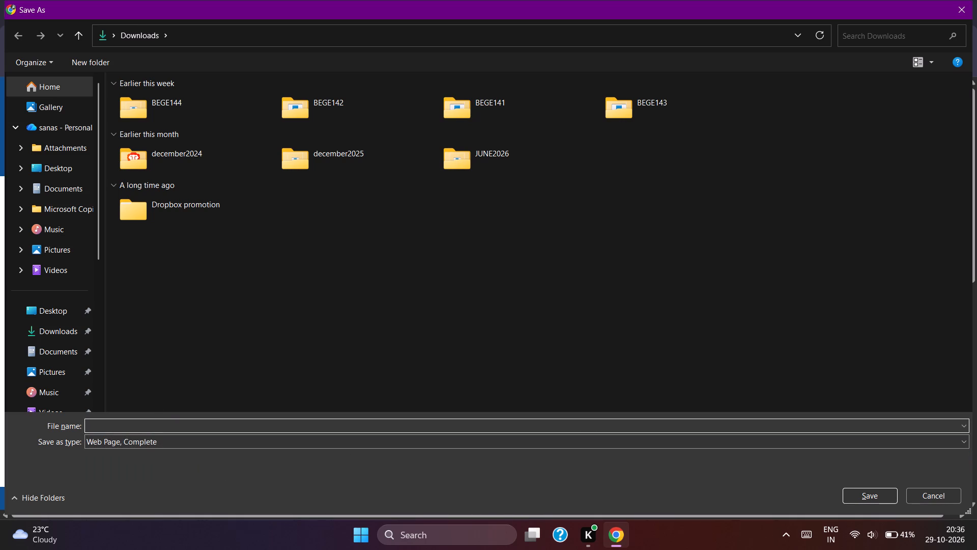
key("ctrl+z")
left_click(178, 427)
key("BackSpace")
key("BackSpace")
key("BackSpace")
key("BackSpace")
key("BackSpace")
key("BackSpace")
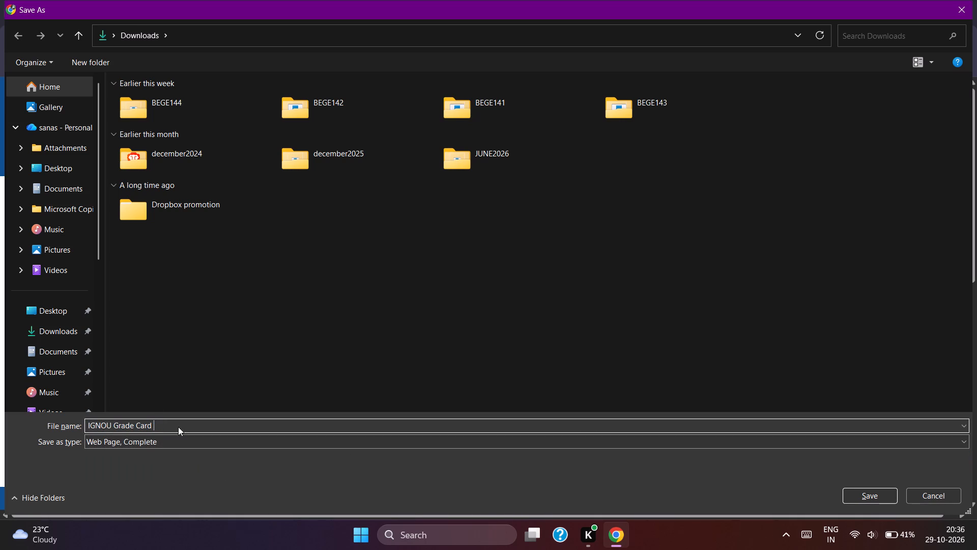
key("Return")
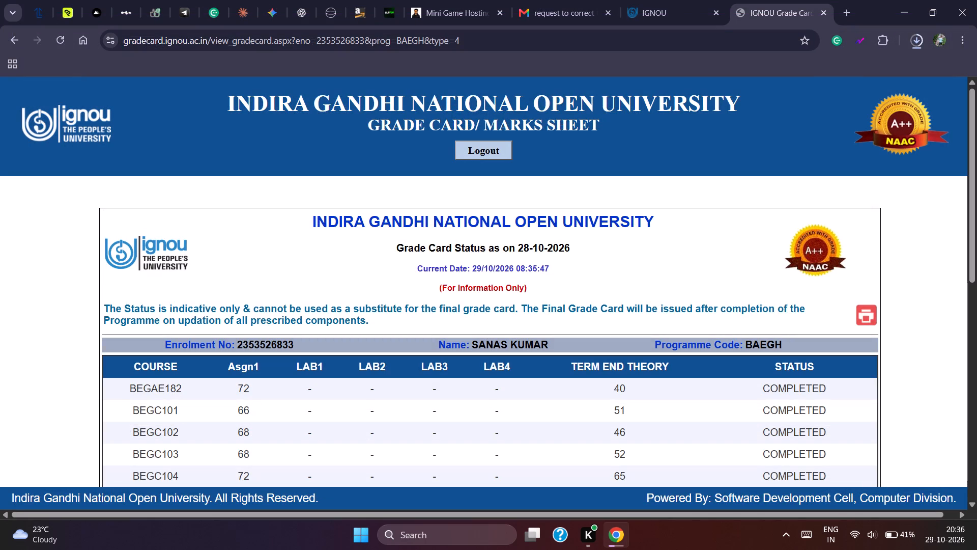
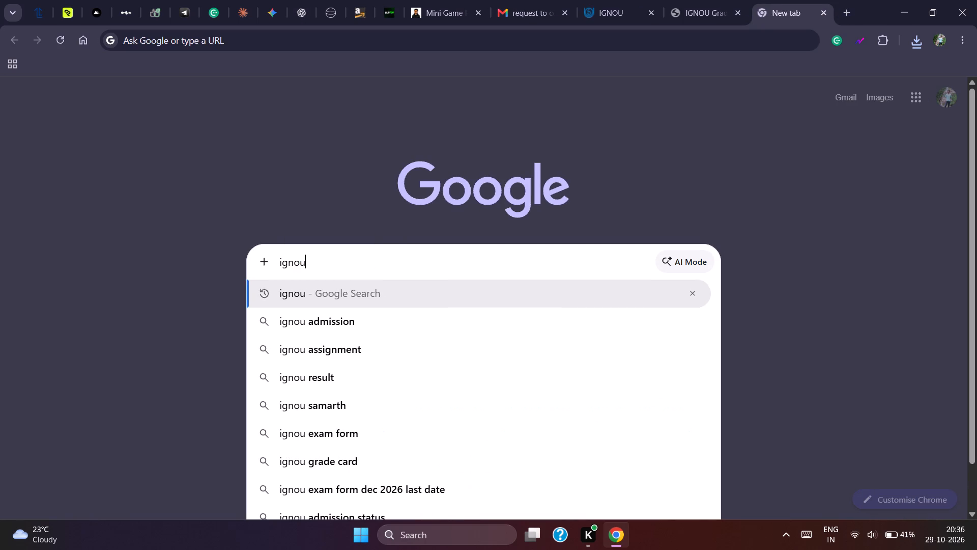
key("space")
type("nam")
key("e")
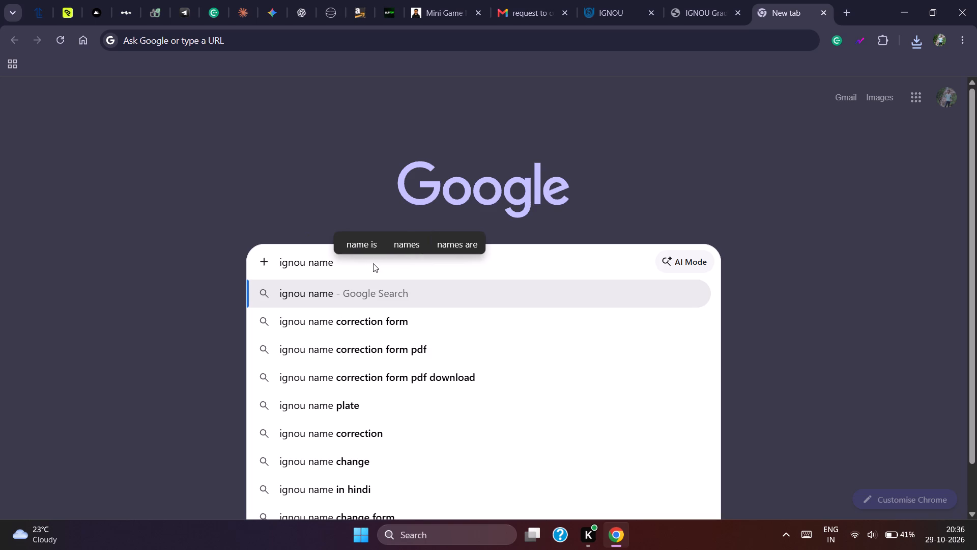
key("Down")
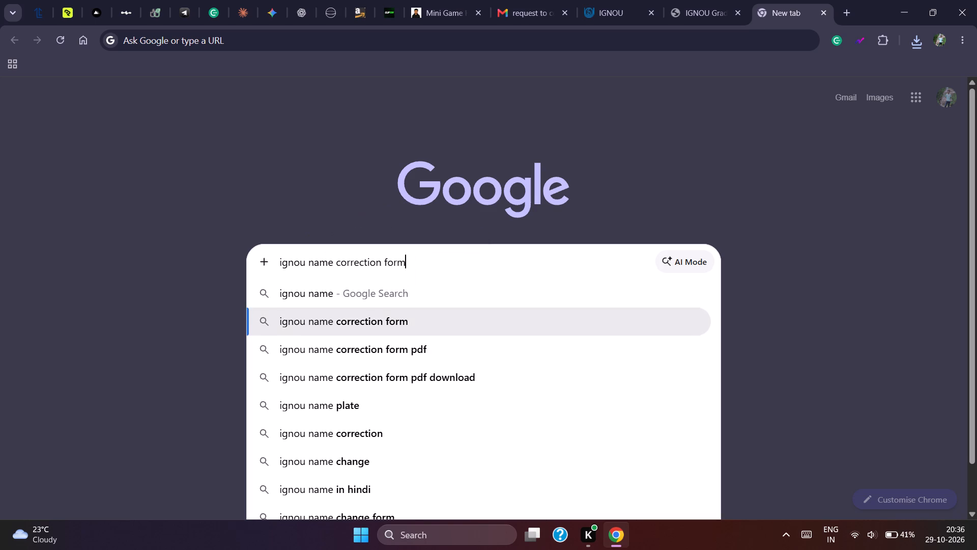
key("Down")
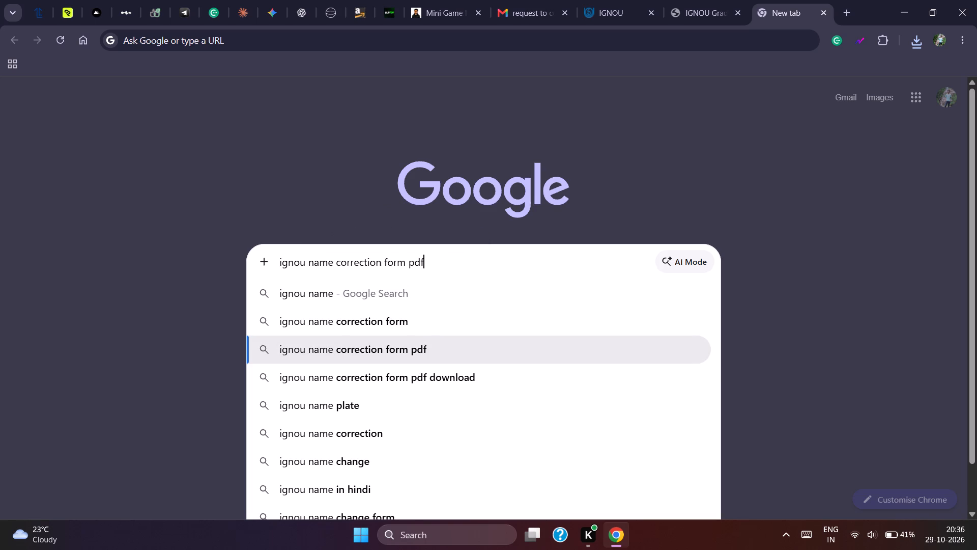
key("Down")
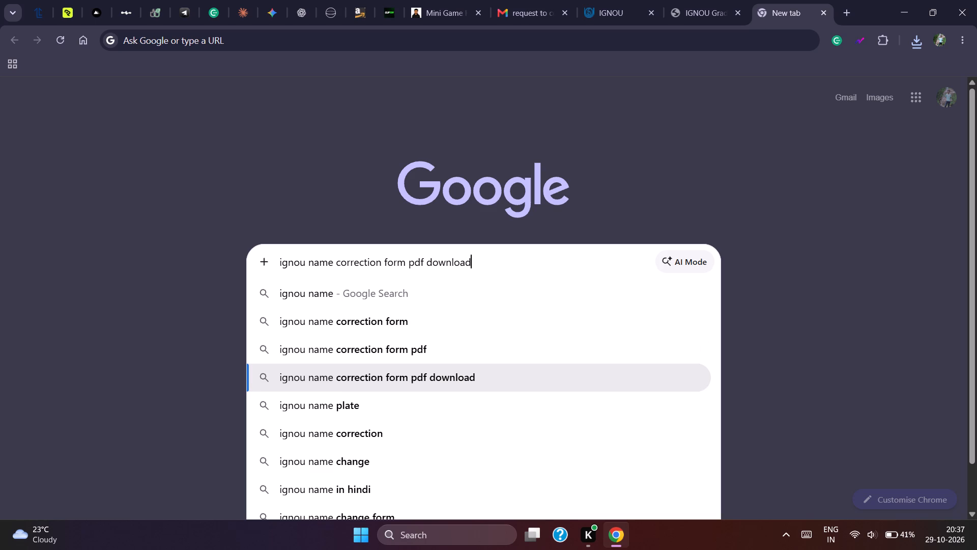
key("Up")
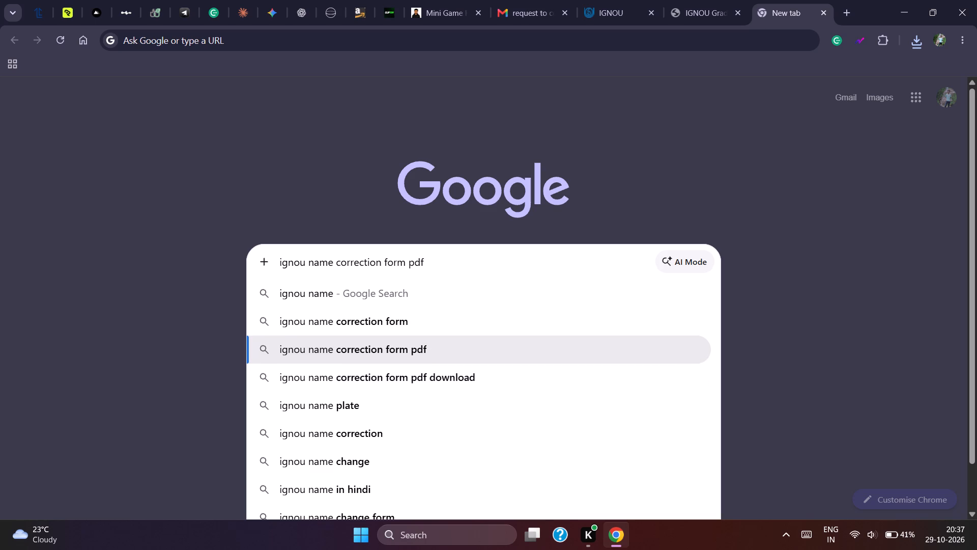
key("Return")
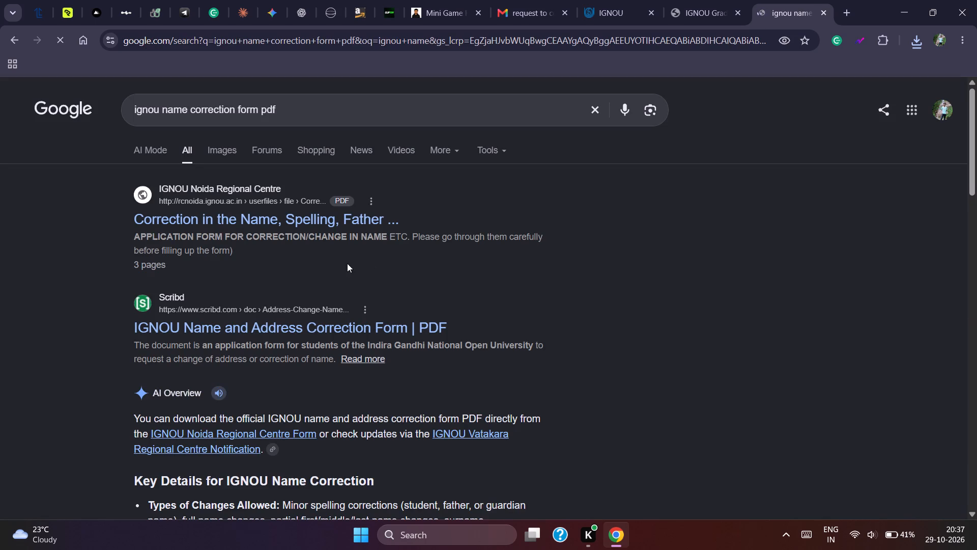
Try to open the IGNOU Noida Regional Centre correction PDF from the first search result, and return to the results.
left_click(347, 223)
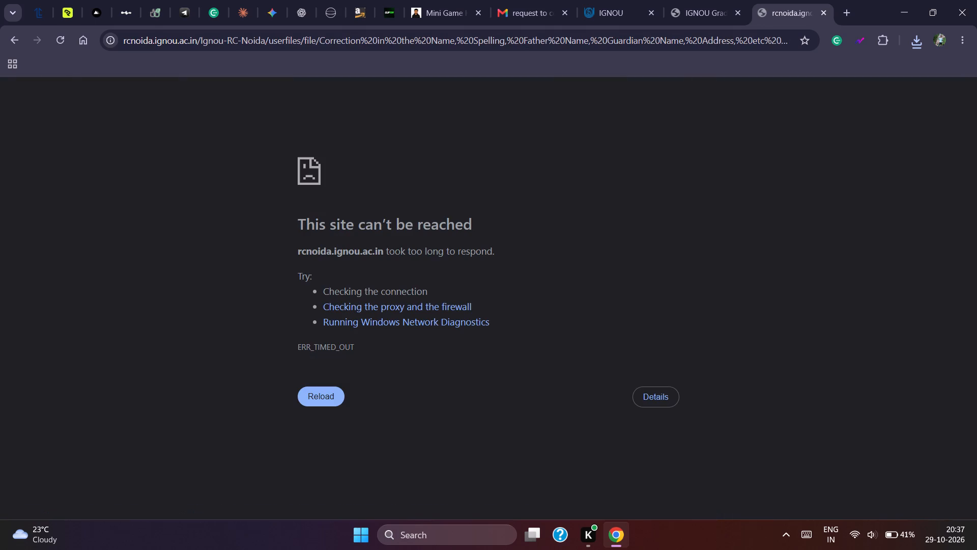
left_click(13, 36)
Open Scribd's IGNOU Name and Address Correction Form from the results and unlock the document by way of the skippable ad.
left_click(179, 323)
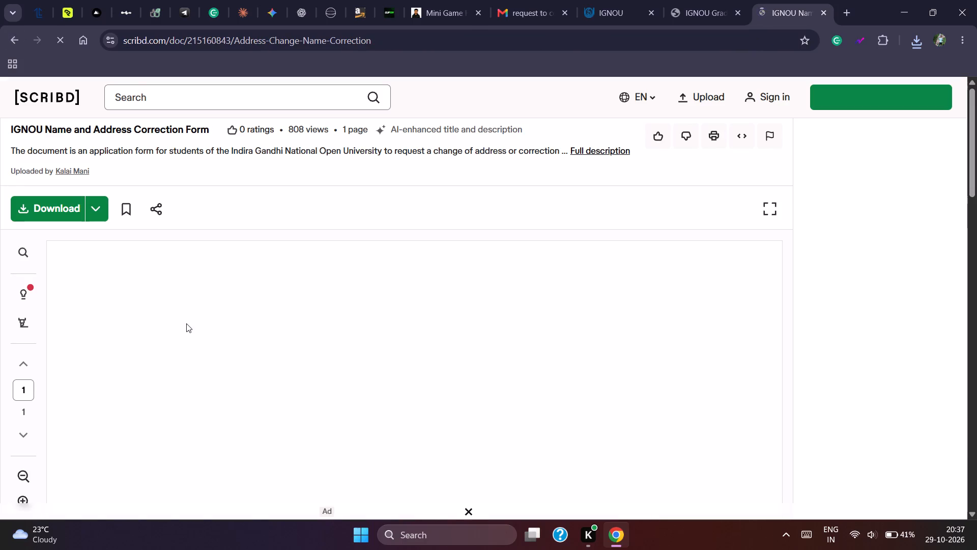
scroll(410, 316, "down", 1)
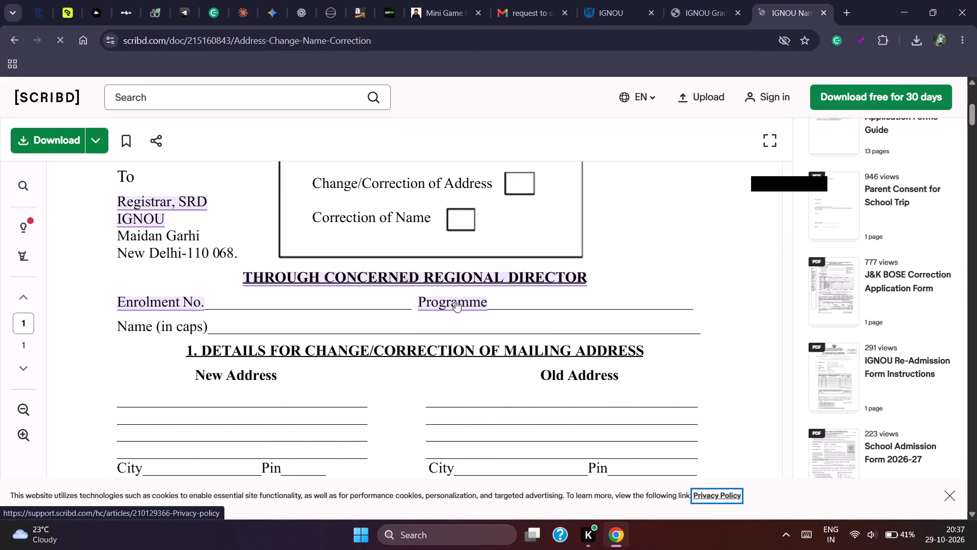
left_click(512, 185)
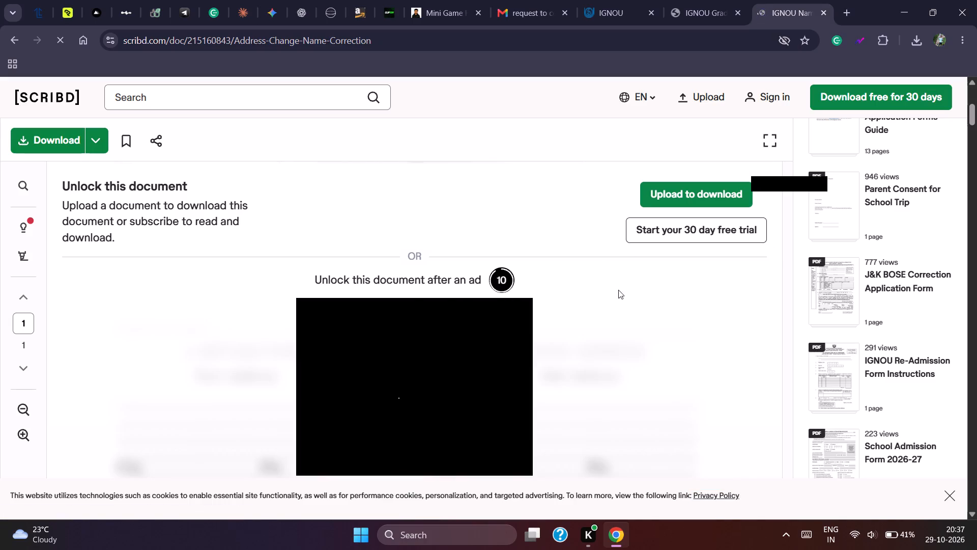
left_click(930, 108)
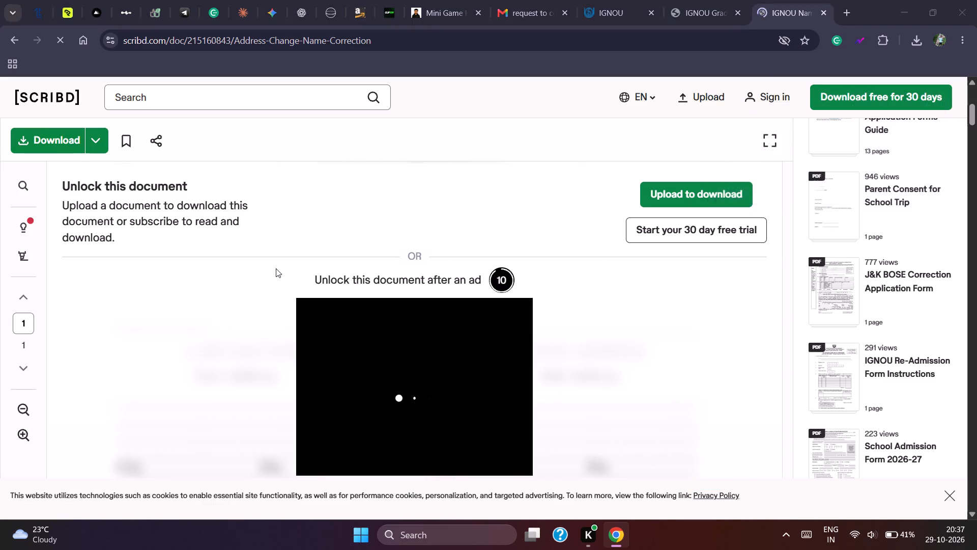
scroll(270, 270, "up", 1)
scroll(269, 271, "down", 1)
scroll(278, 267, "up", 2)
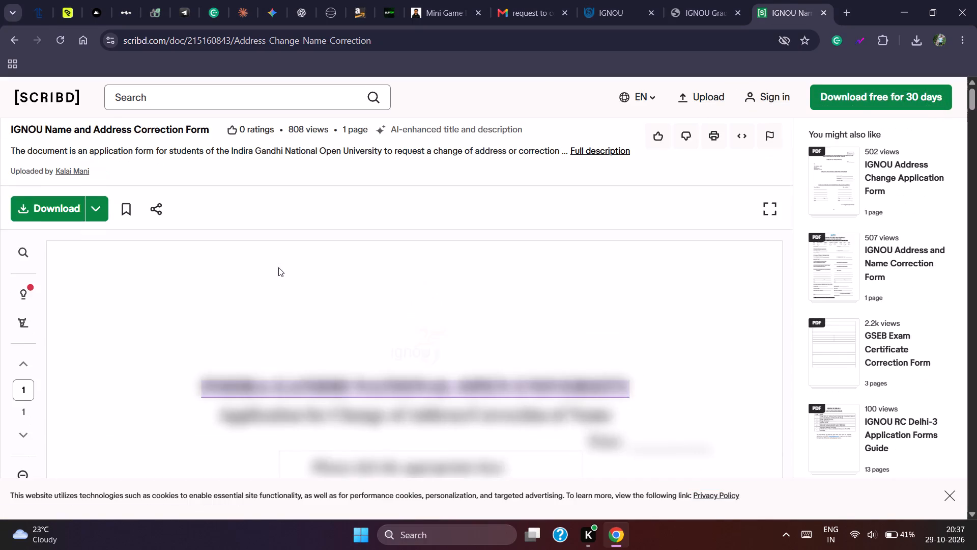
scroll(388, 291, "down", 2)
scroll(388, 294, "up", 2)
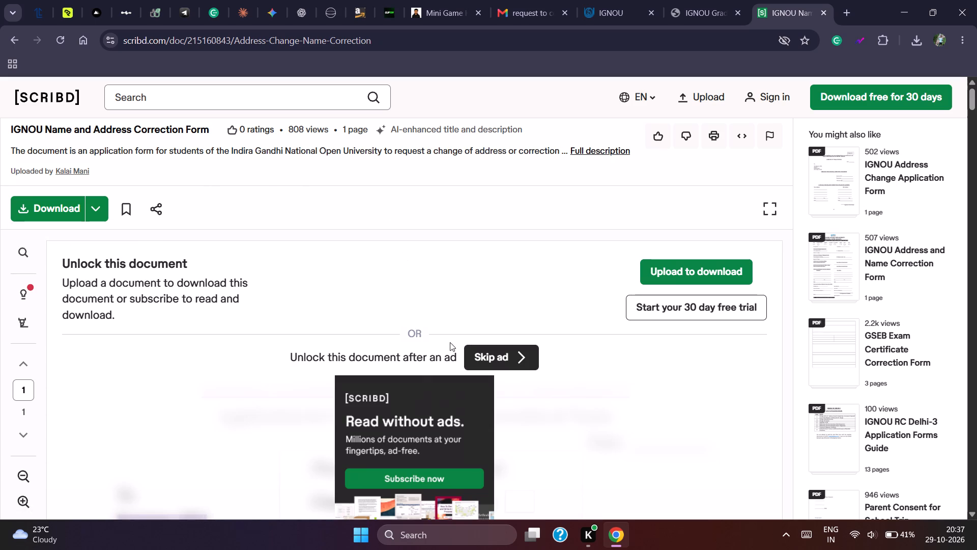
left_click(491, 362)
Examine the Scribd form from its heading through the mailing address and name correction sections to the office-use part.
scroll(423, 302, "down", 1)
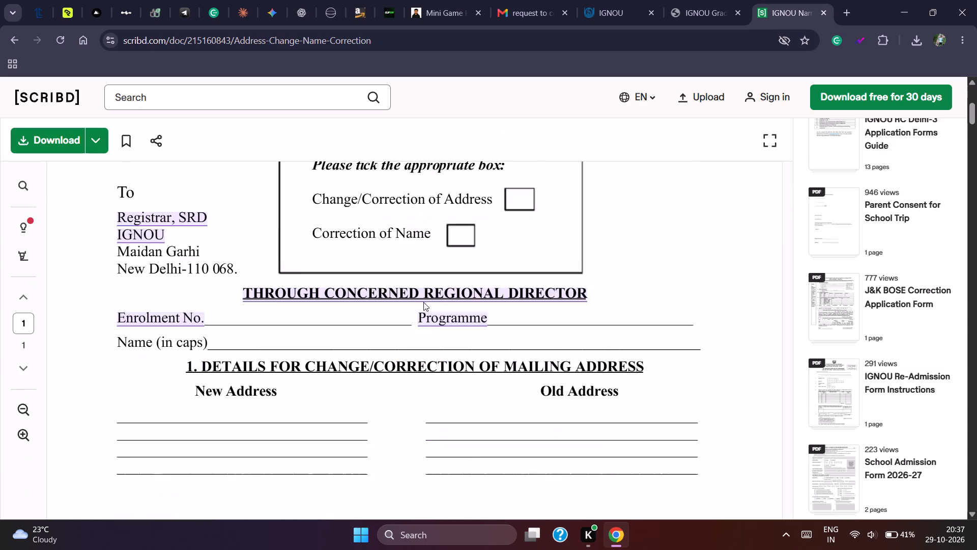
scroll(423, 302, "down", 3)
scroll(423, 302, "up", 1)
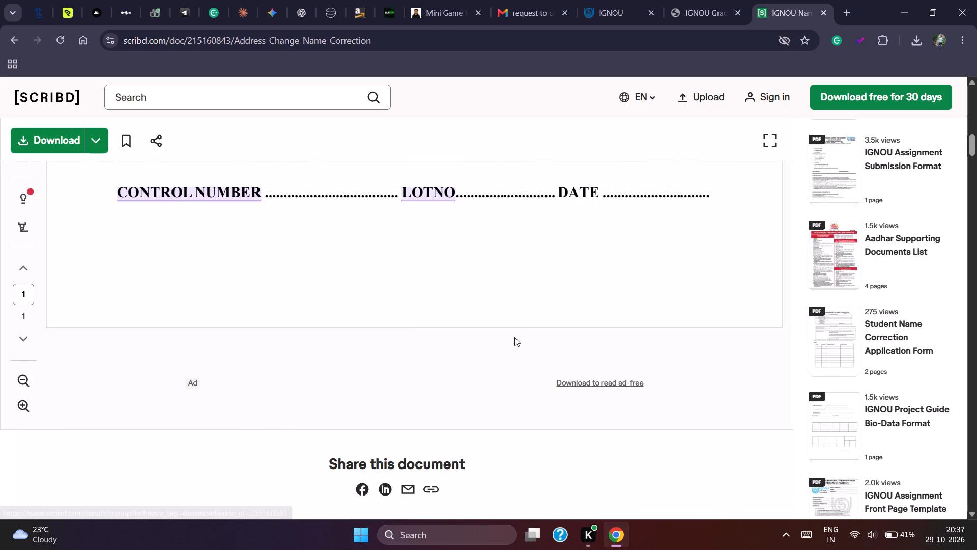
scroll(465, 300, "up", 1)
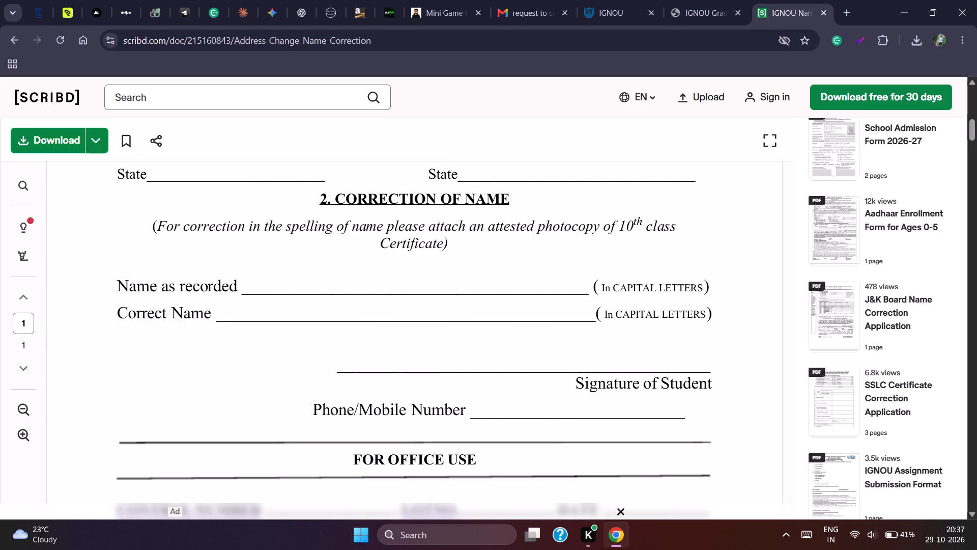
scroll(297, 276, "up", 1)
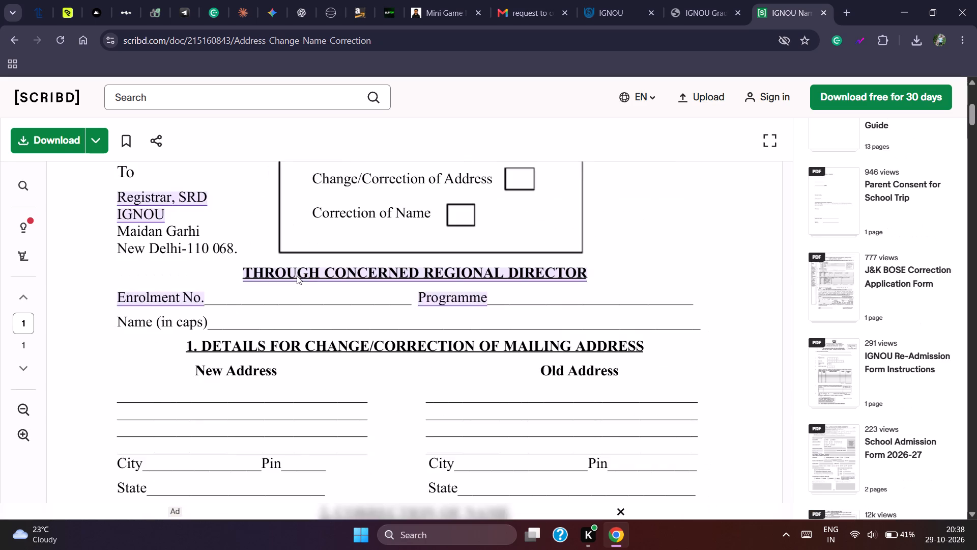
scroll(297, 276, "up", 1)
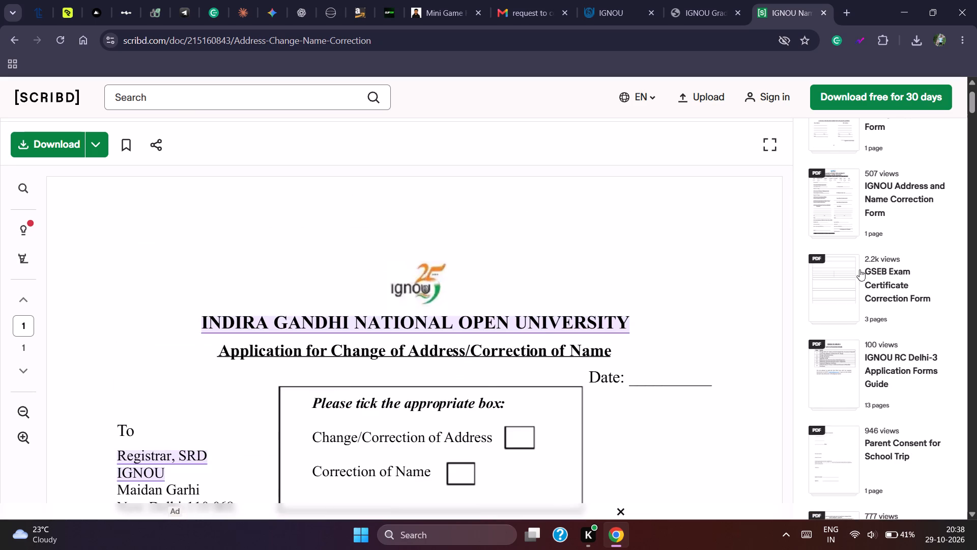
scroll(879, 269, "down", 1)
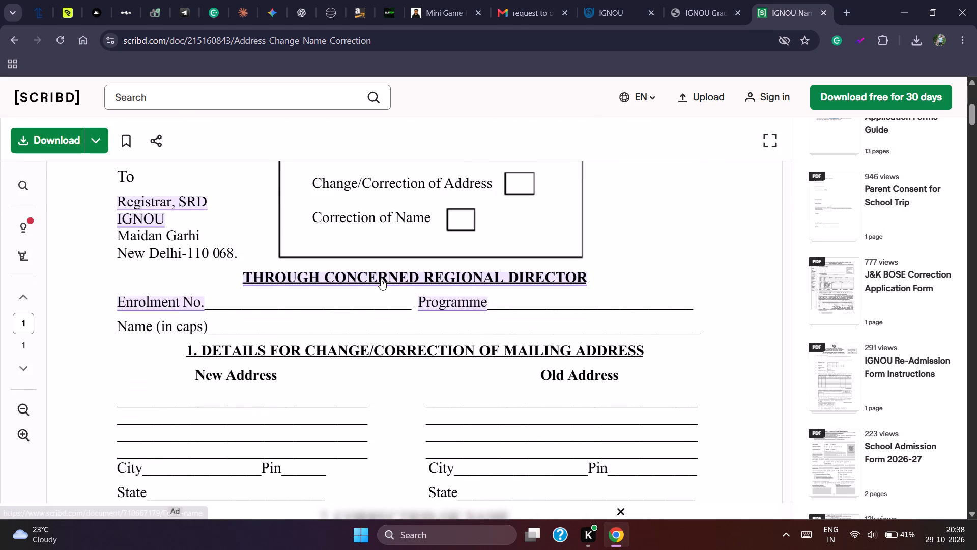
scroll(508, 293, "down", 1)
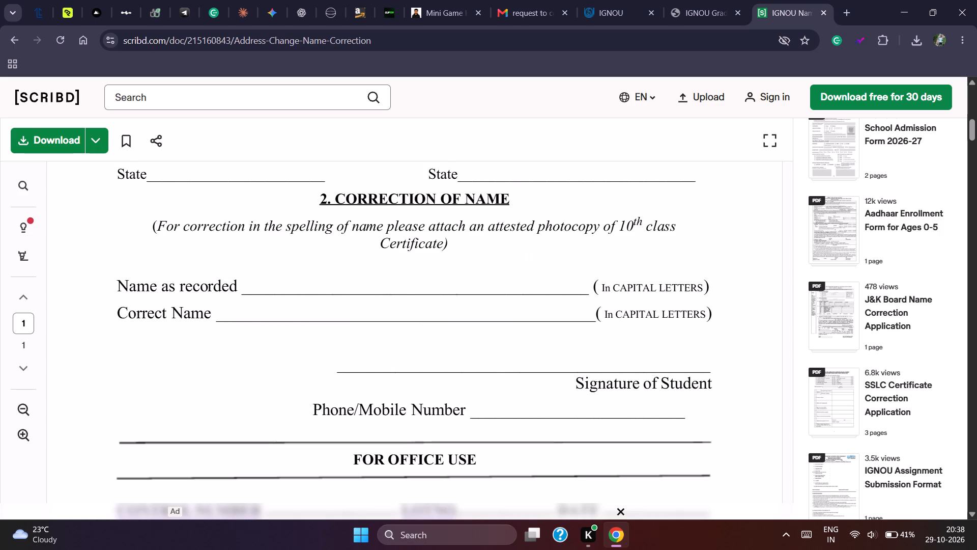
scroll(457, 311, "down", 3)
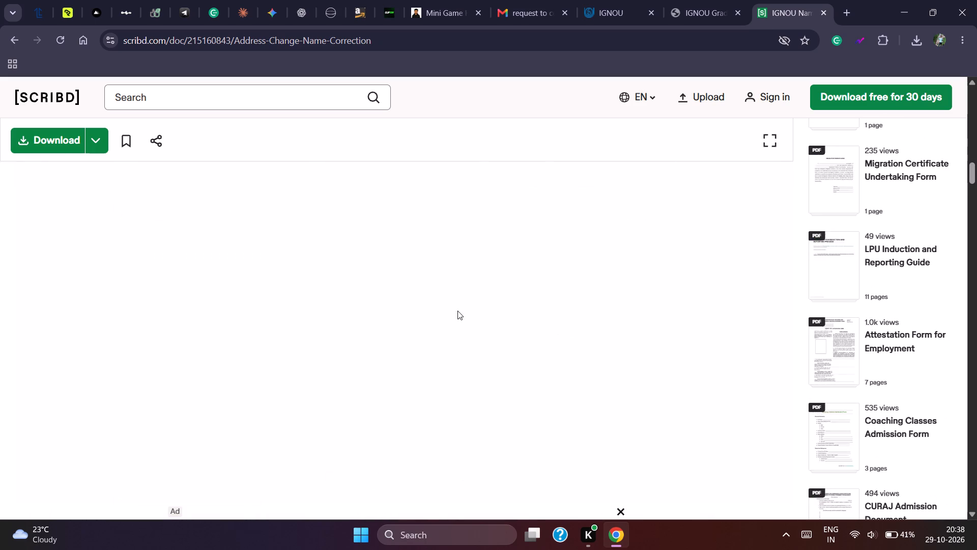
scroll(457, 311, "up", 13)
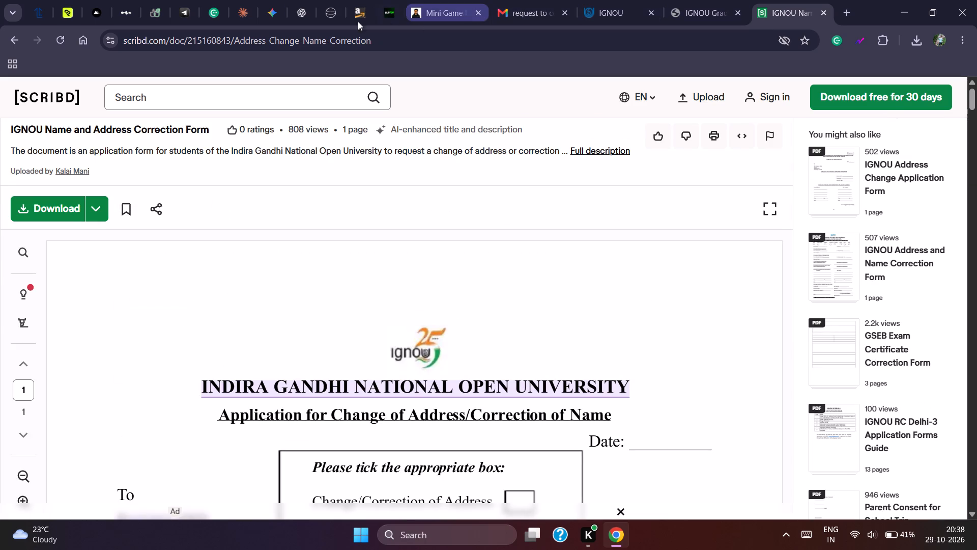
Return to the search results and open the IGNOU Noida Regional Centre Form linked in the AI Overview, continuing over the insecure connection.
left_click(25, 34)
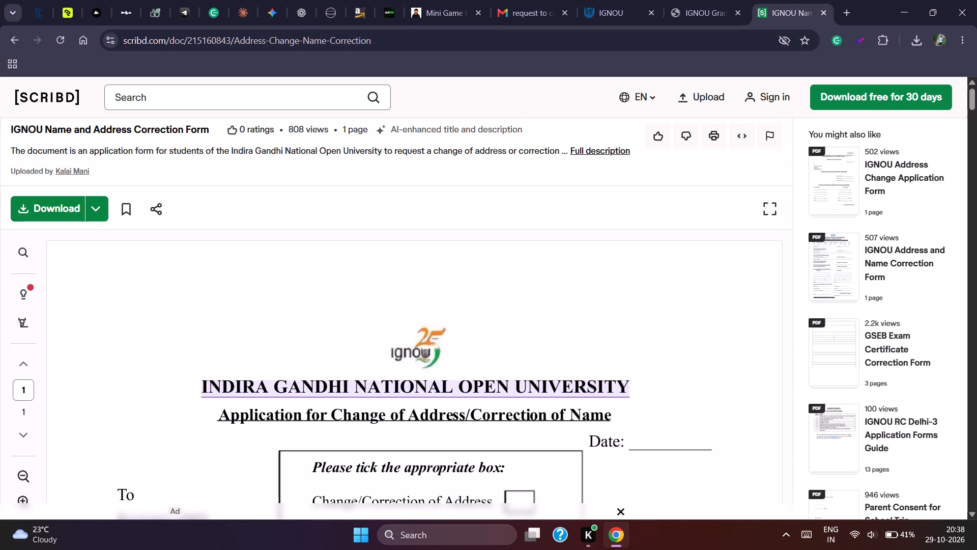
left_click(14, 46)
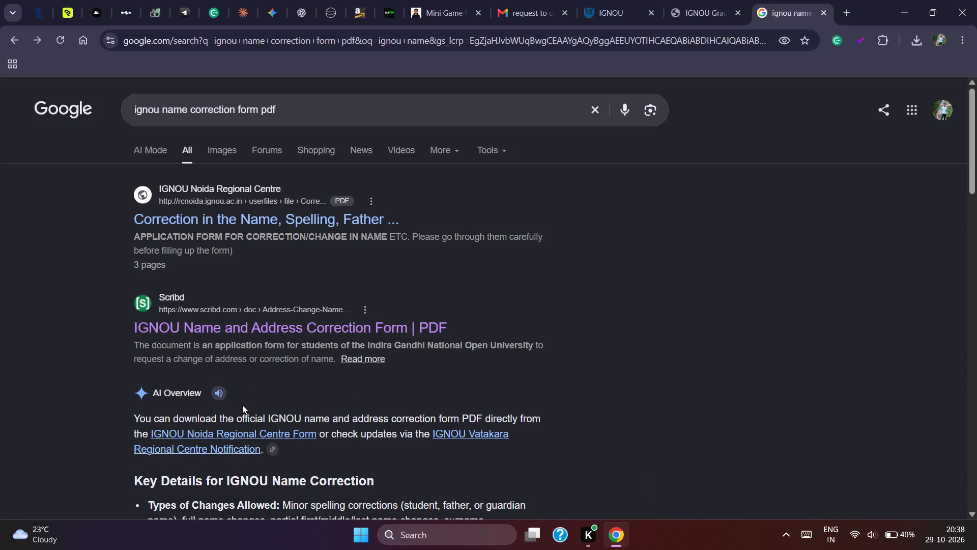
left_click(220, 436)
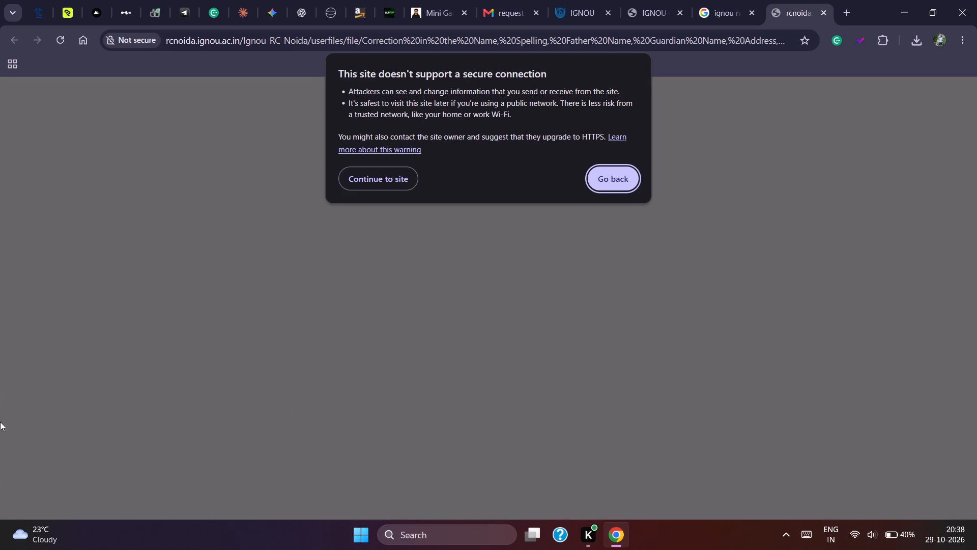
left_click(381, 178)
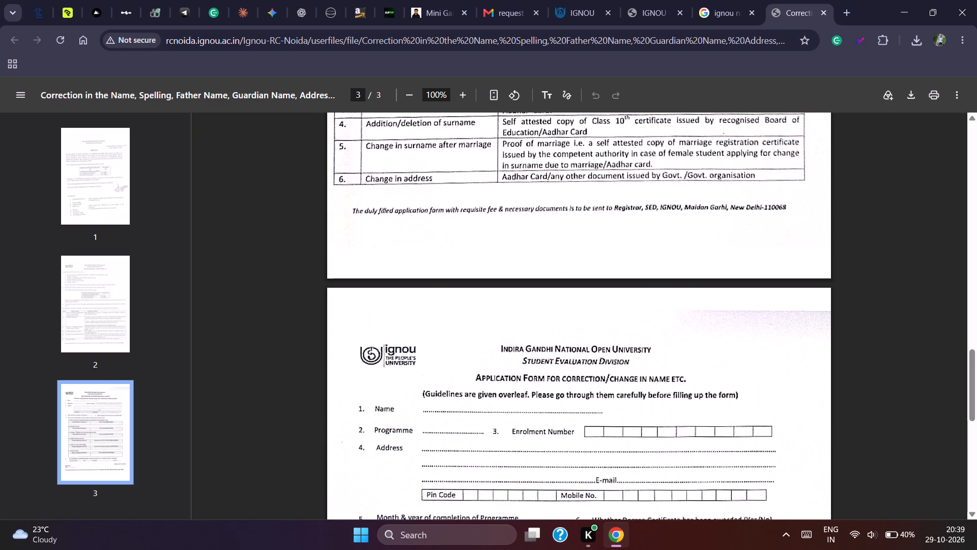
Examine the IGNOU application form on page 3, from the student details through the correction boxes to the demand draft and signature section.
scroll(577, 374, "down", 1)
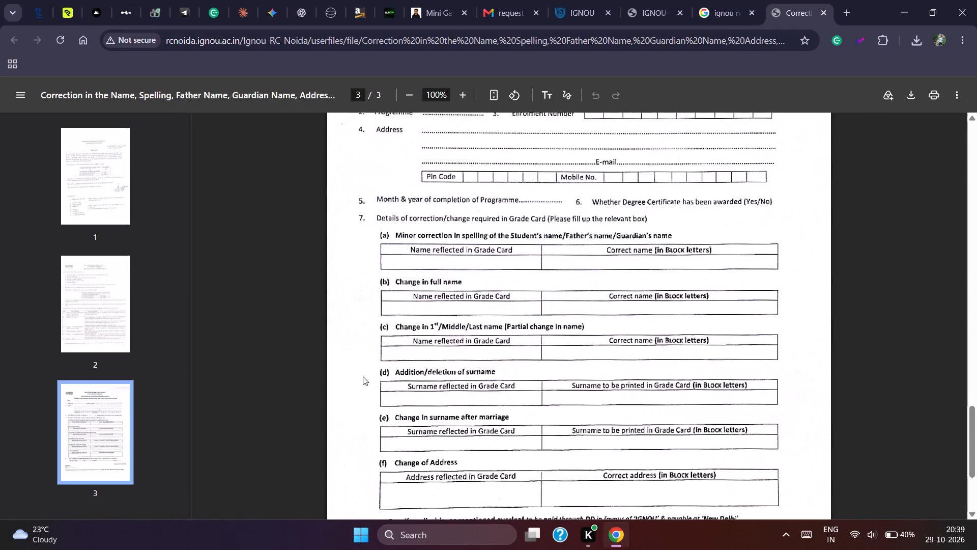
scroll(484, 382, "down", 1)
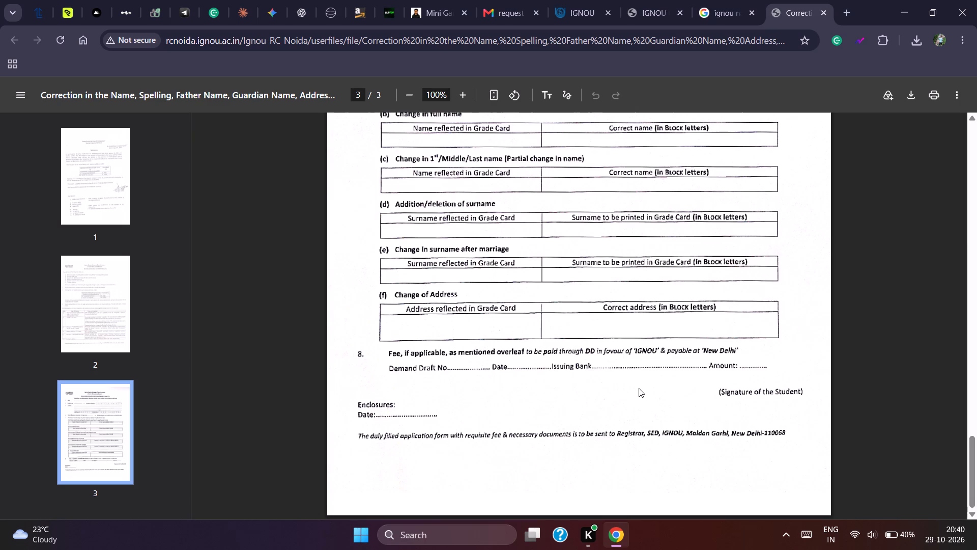
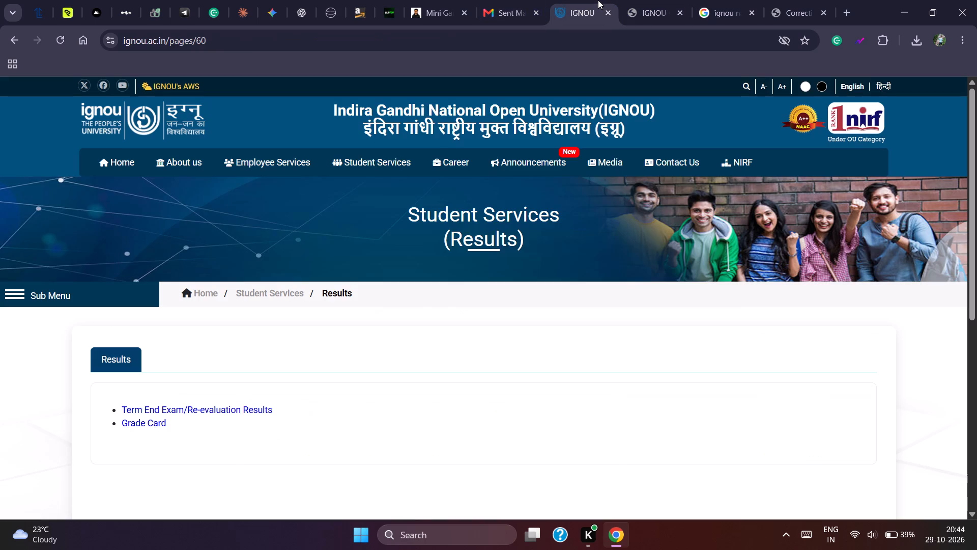
Close the IGNOU Student Services Results page.
left_click(608, 10)
Return to the search results and open the IGNOU Vatakara Regional Centre Notification linked in the AI Overview, continuing over the insecure connection.
left_click(657, 9)
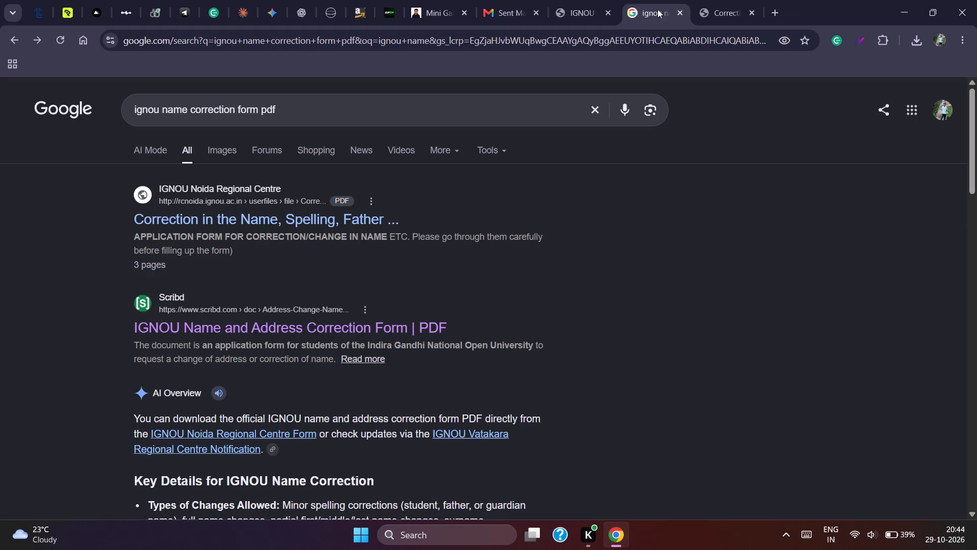
scroll(217, 418, "down", 1)
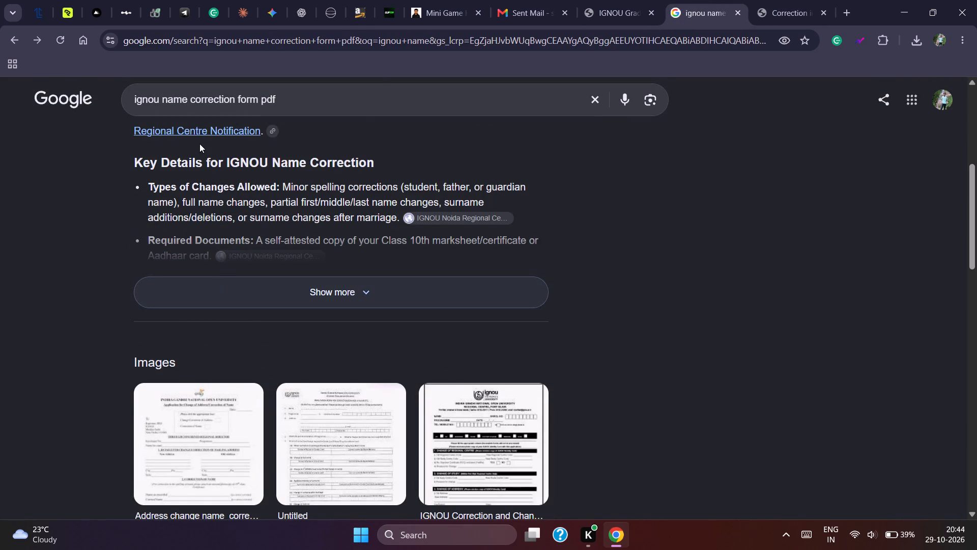
scroll(216, 305, "up", 1)
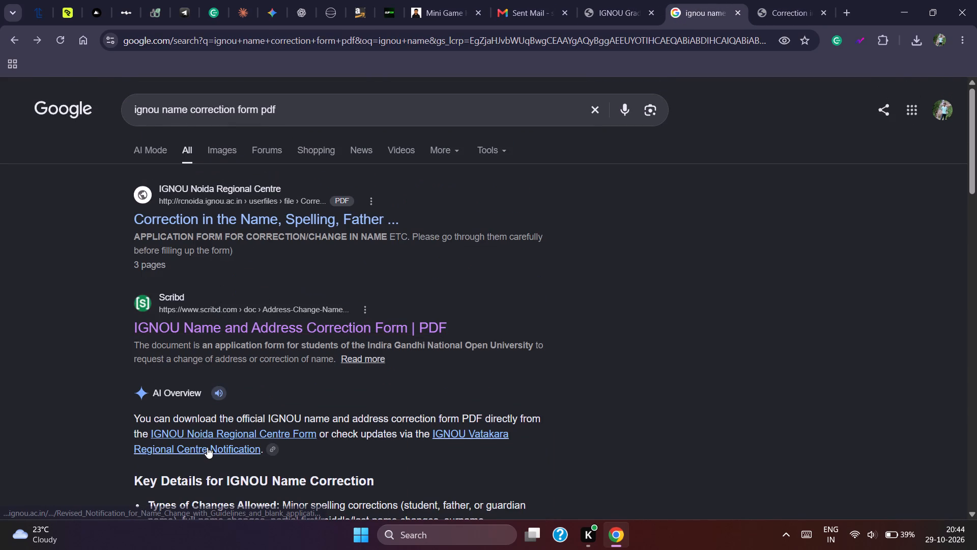
left_click(207, 447)
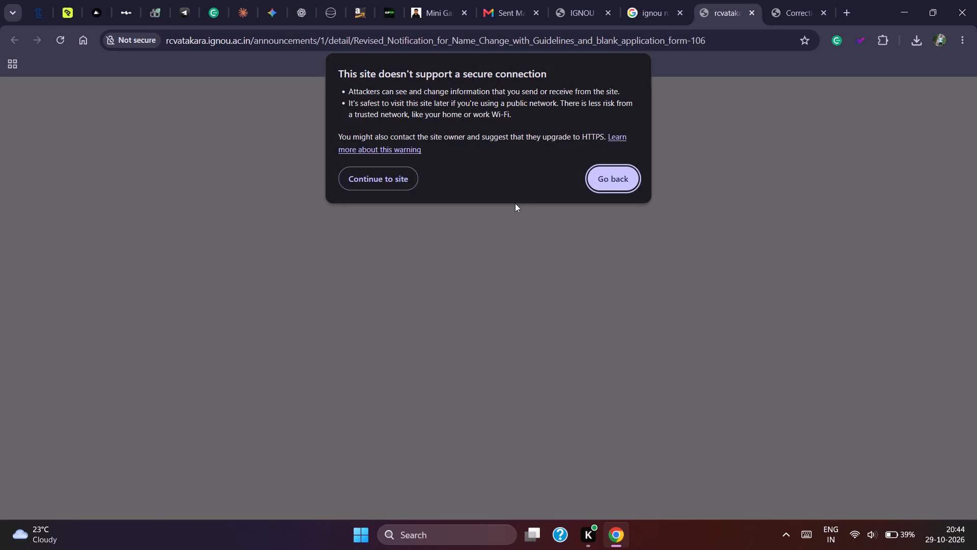
left_click(398, 174)
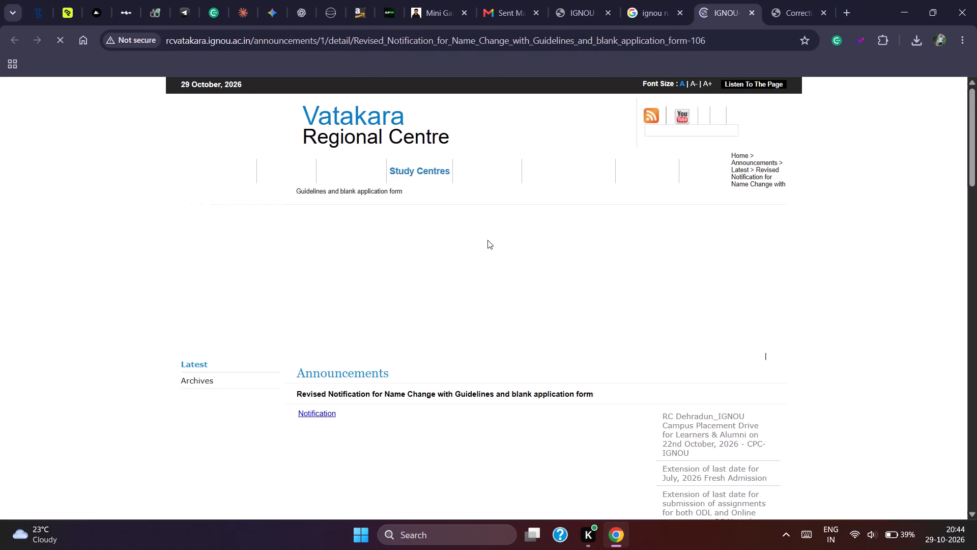
Look over the Vatakara Regional Centre announcement page for the revised name change notification, guidelines and blank application form.
scroll(490, 279, "down", 1)
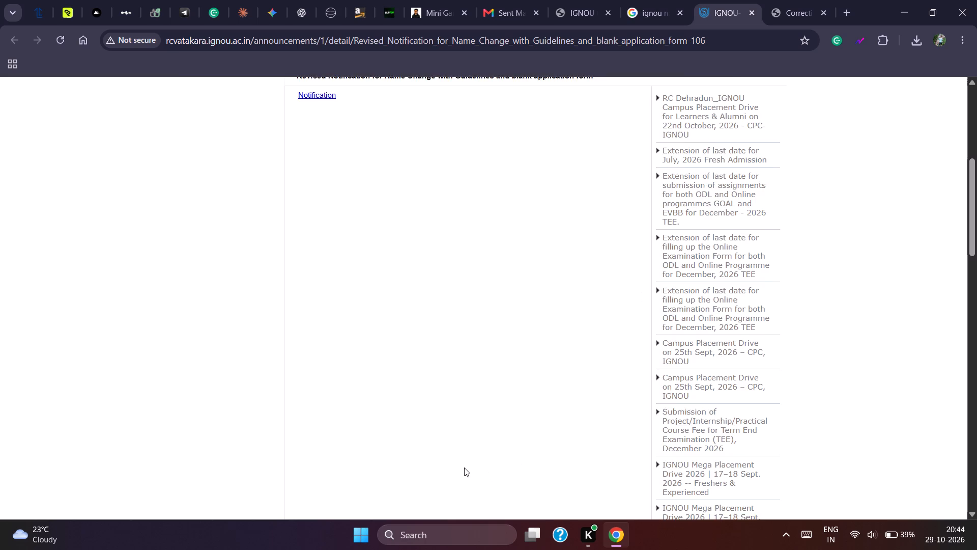
scroll(464, 463, "up", 2)
scroll(625, 392, "down", 3)
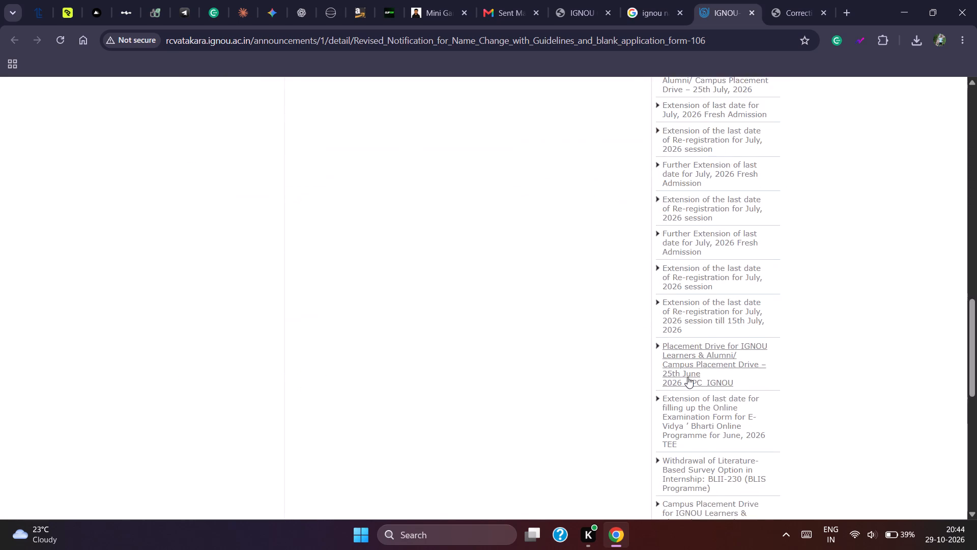
scroll(687, 377, "down", 7)
scroll(469, 372, "up", 10)
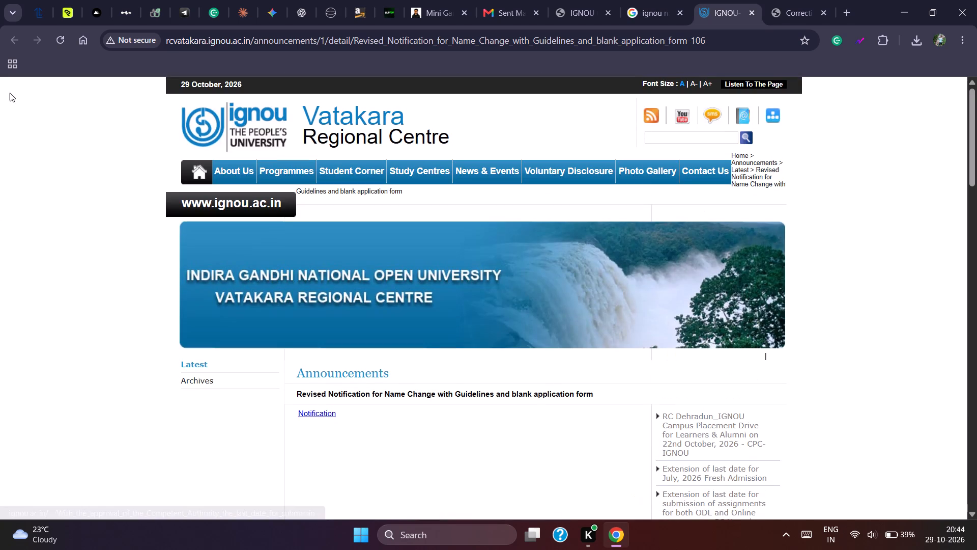
left_click(20, 43)
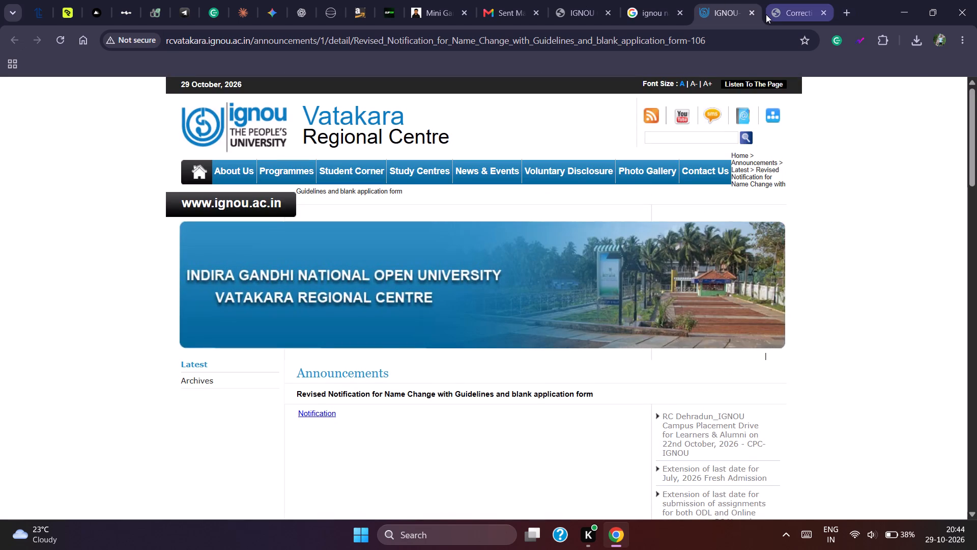
Close the IGNOU Noida correction form PDF and return to the Vatakara Regional Centre page.
left_click(829, 8)
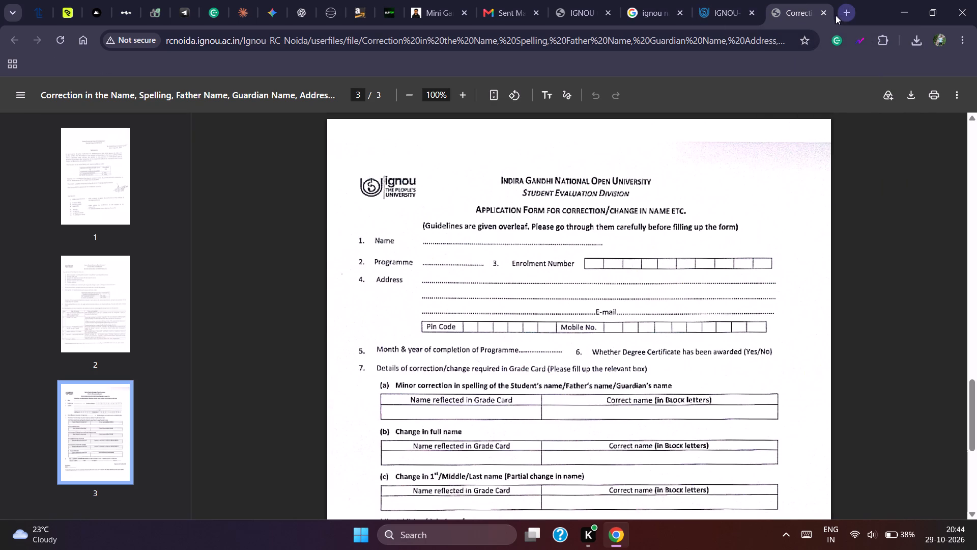
left_click(823, 14)
left_click(771, 9)
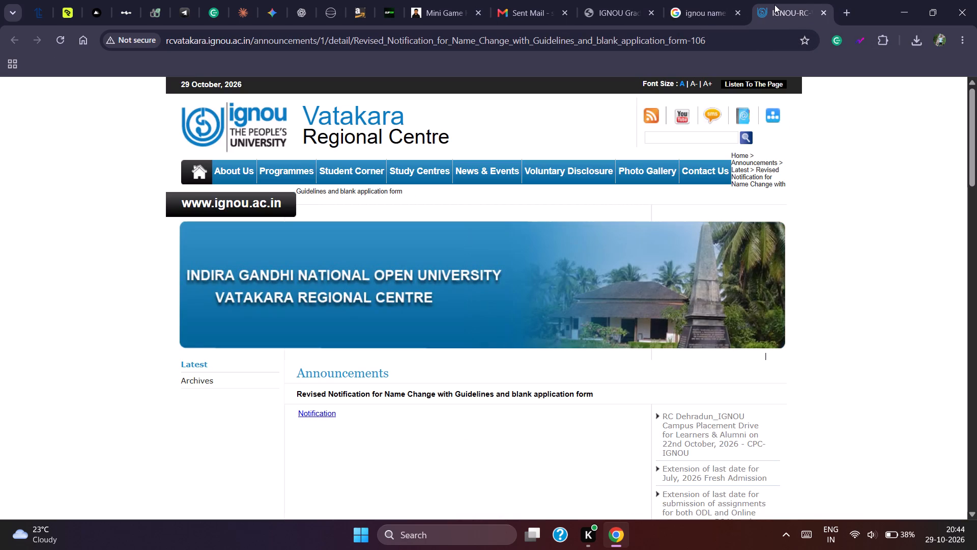
Look through the Vatakara announcements down to the page footer and close the page.
scroll(676, 367, "down", 3)
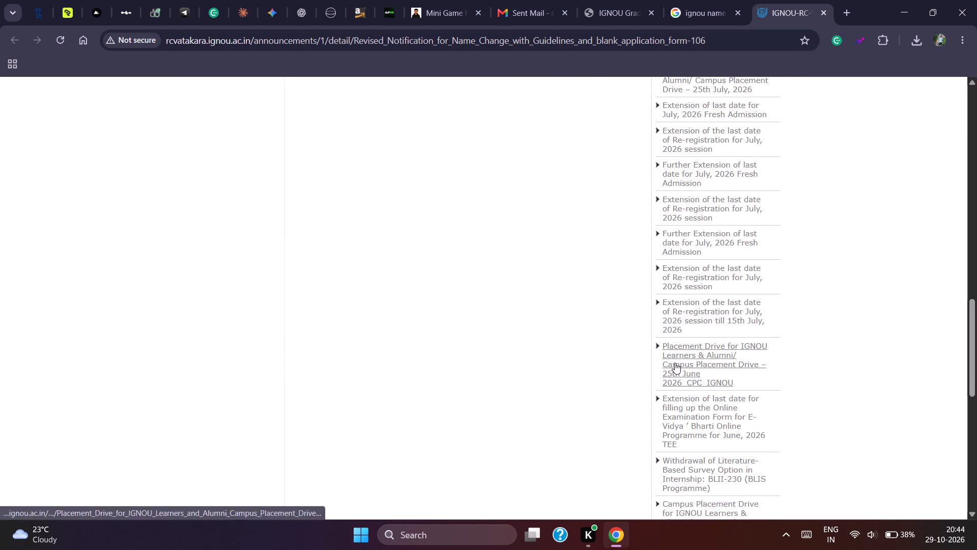
scroll(675, 363, "down", 4)
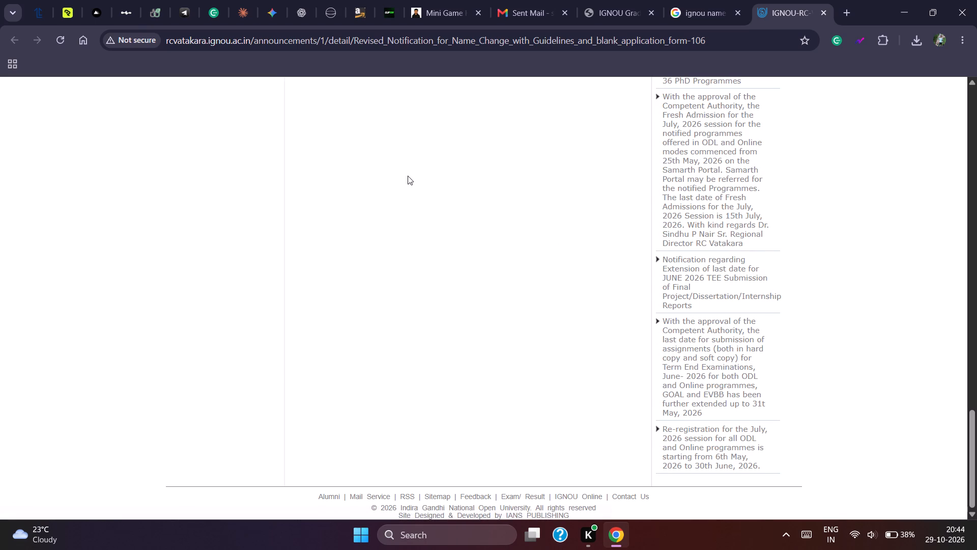
scroll(408, 176, "up", 2)
scroll(2, 128, "up", 3)
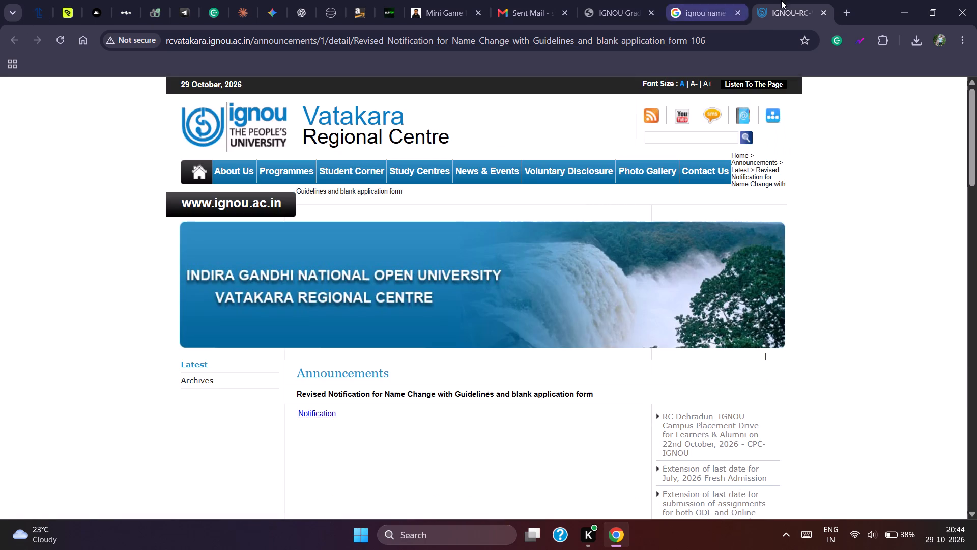
left_click(828, 14)
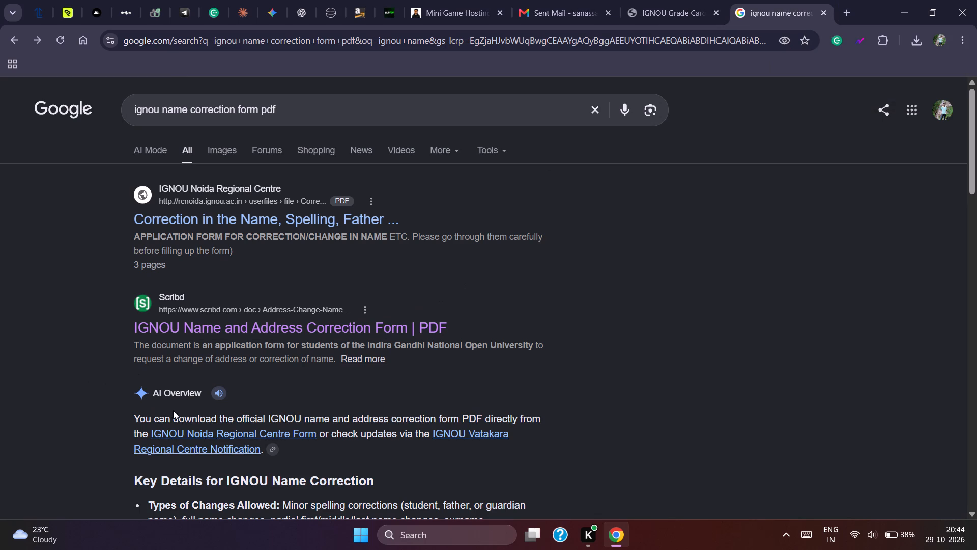
Browse the remaining results of the IGNOU name correction form search for other correction application forms.
scroll(225, 369, "down", 1)
scroll(242, 274, "down", 2)
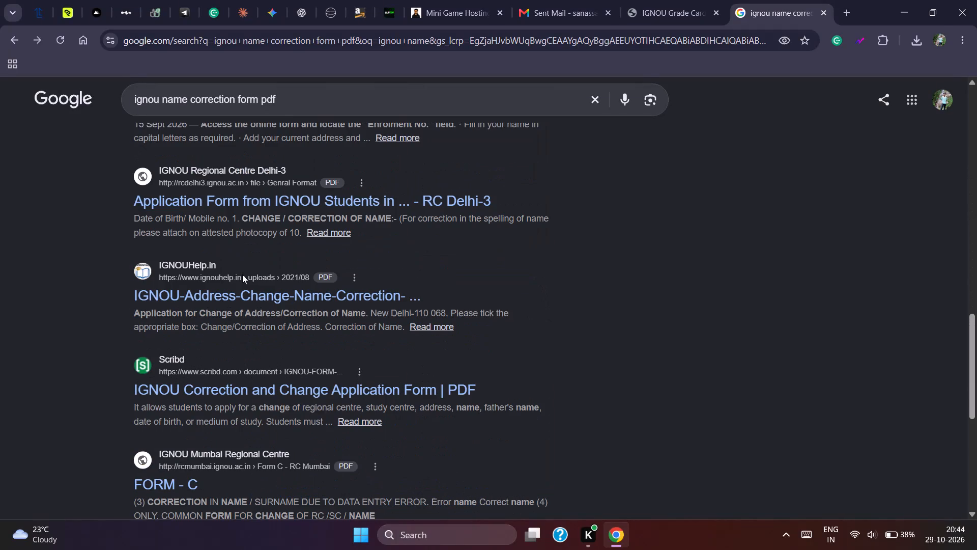
scroll(228, 203, "up", 1)
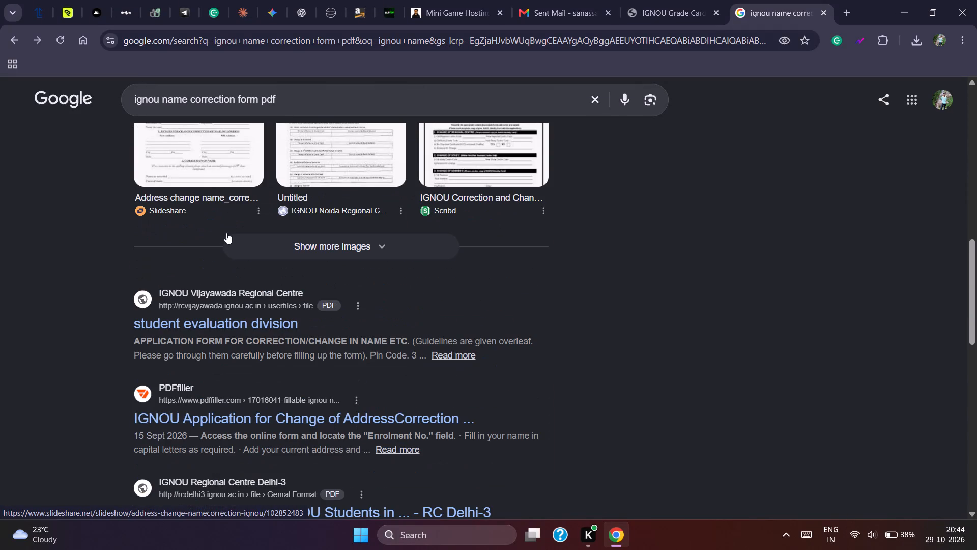
Open the IGNOU Vijayawada Regional Centre application form PDF for correction or change in name, proceeding to the site without a secure connection.
left_click(203, 324)
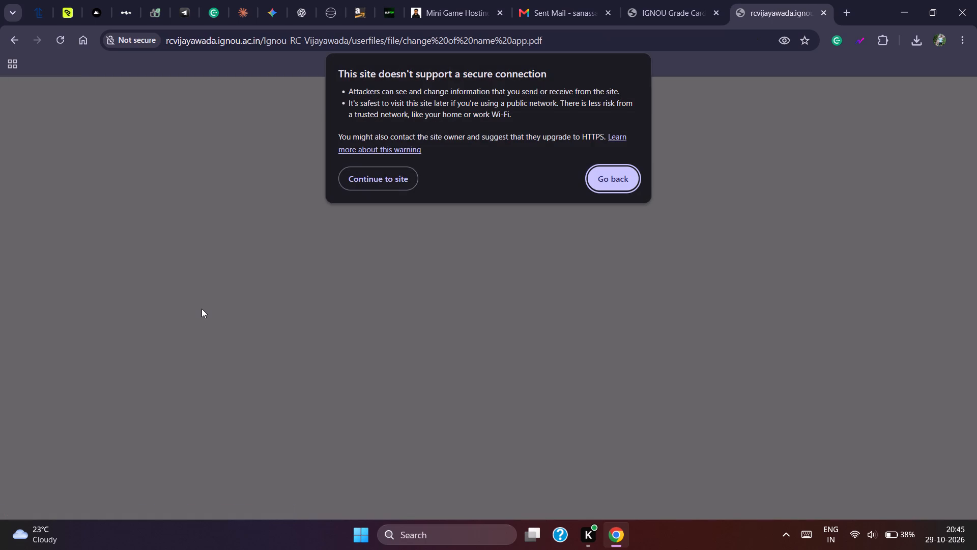
left_click(357, 174)
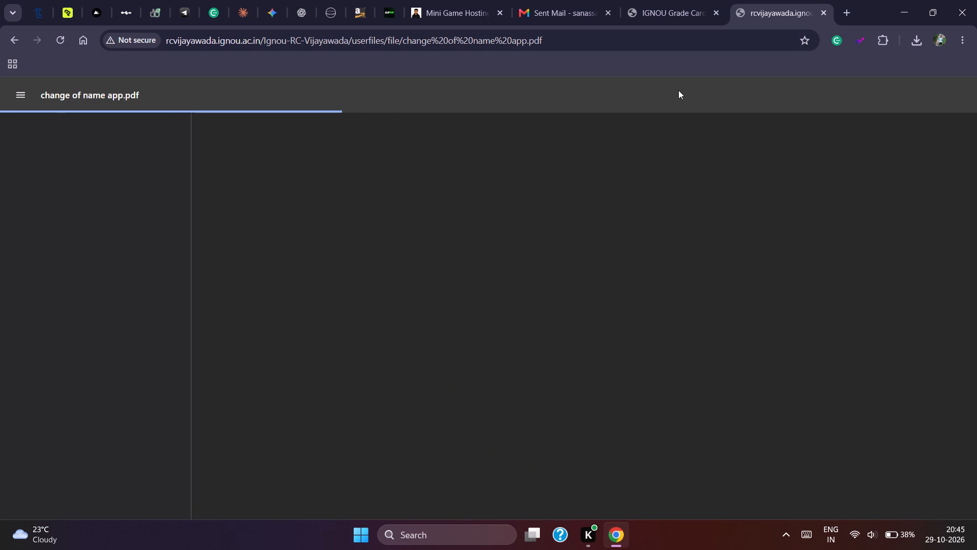
Switch to the open IGNOU grade card page to view the student's details.
left_click(653, 0)
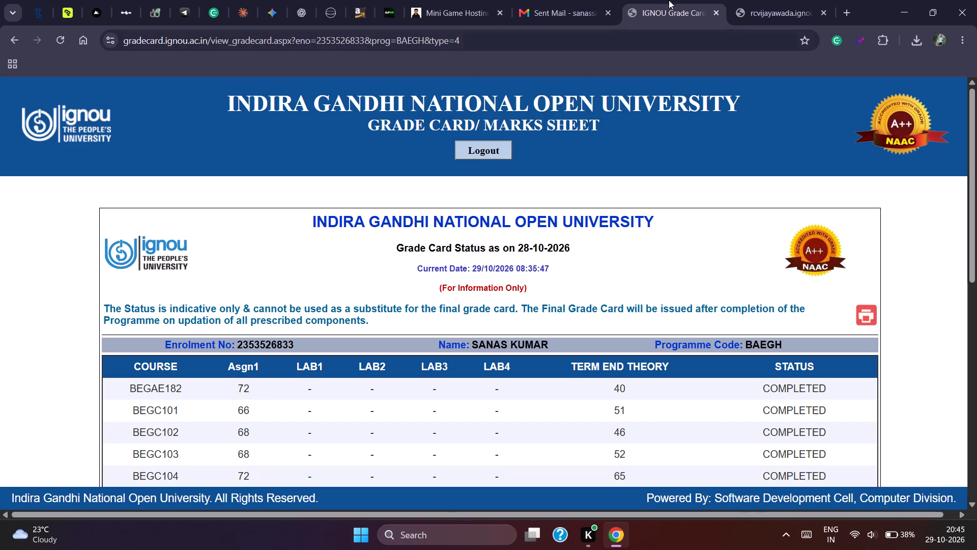
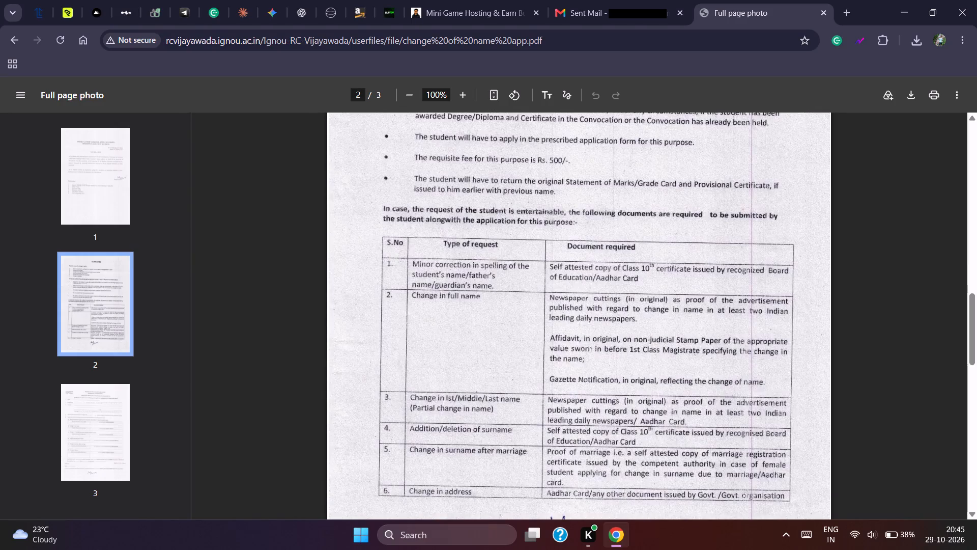
Look over the end of the required-documents table and the Application Form for Correction/Change in Name on page 3 of the PDF.
scroll(608, 411, "down", 1)
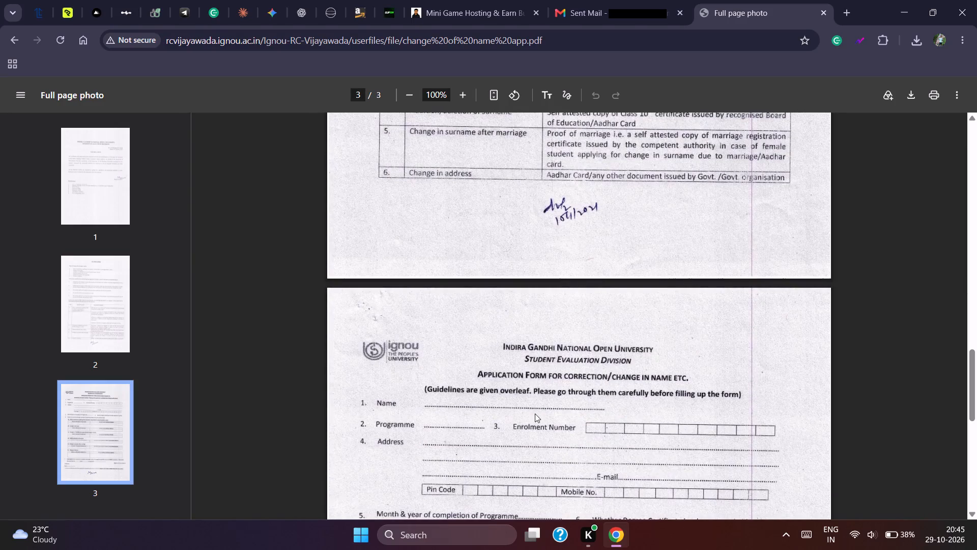
Review the Vijayawada correction/change in name application form and save the PDF to Downloads as "change of misprint in id card".
scroll(542, 410, "down", 1)
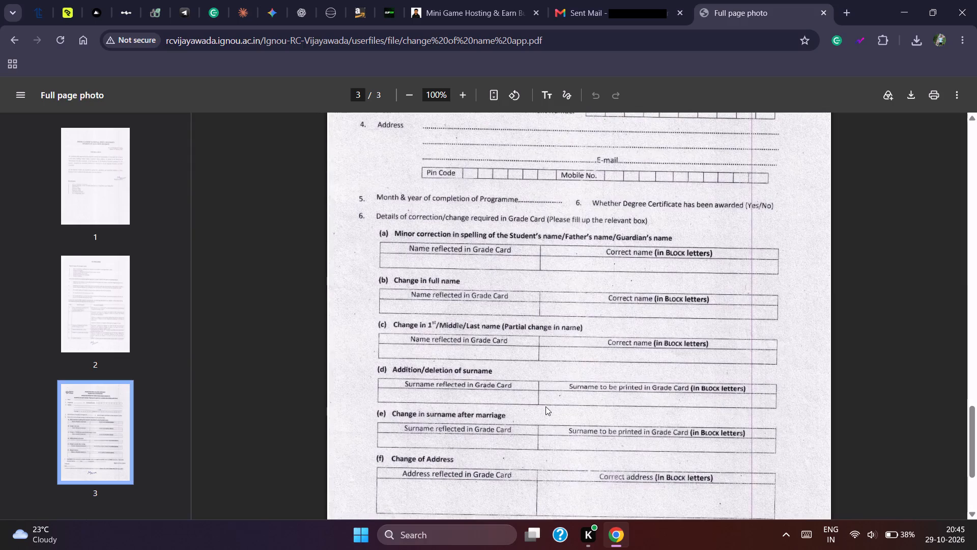
scroll(513, 370, "down", 1)
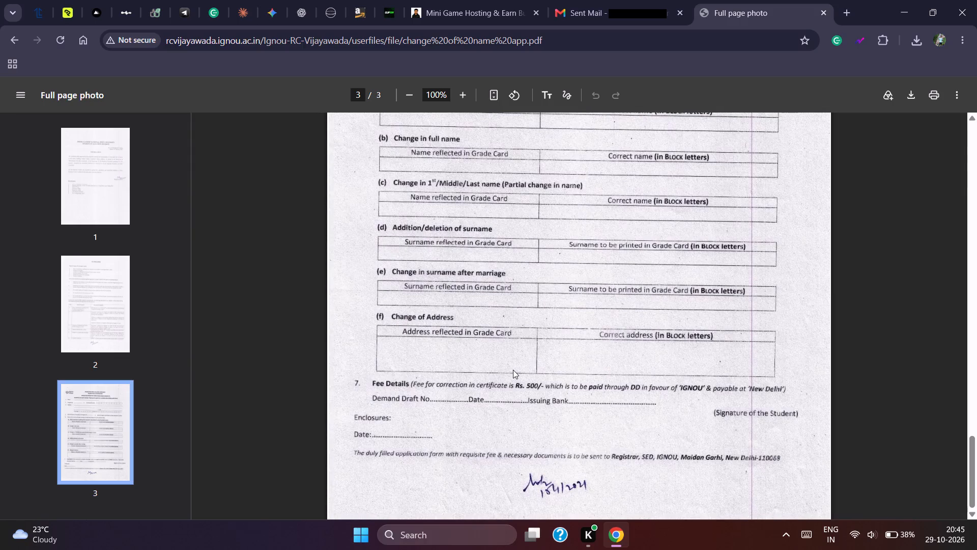
scroll(513, 370, "up", 1)
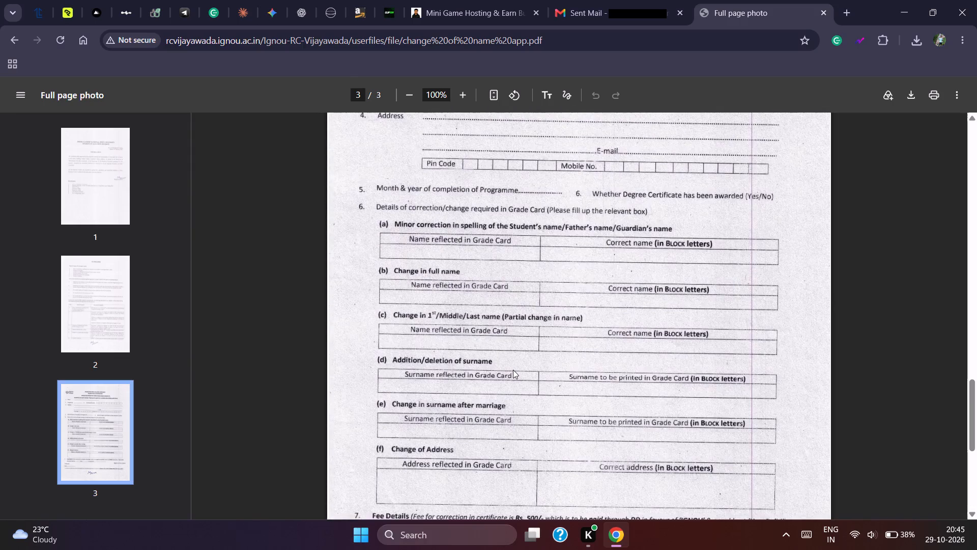
scroll(467, 363, "up", 1)
scroll(467, 363, "down", 1)
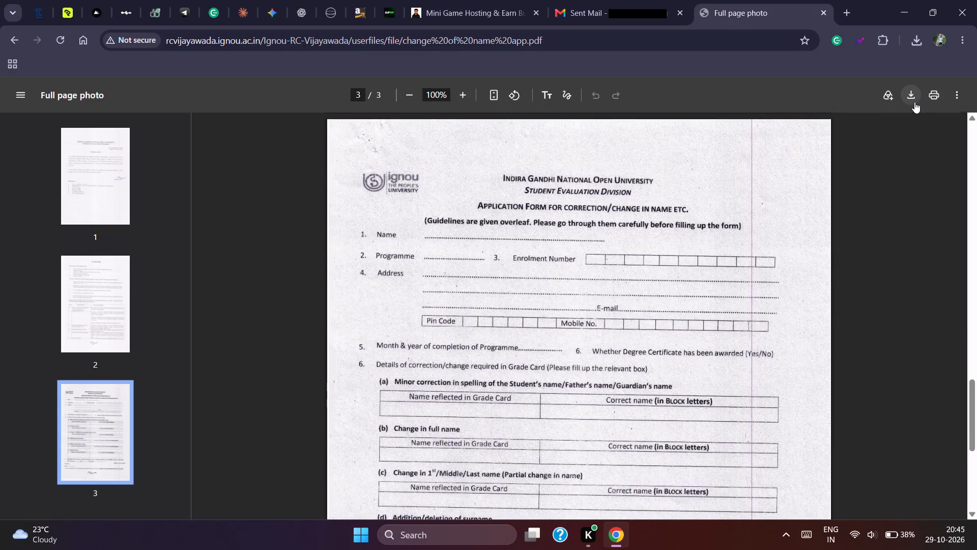
left_click(914, 102)
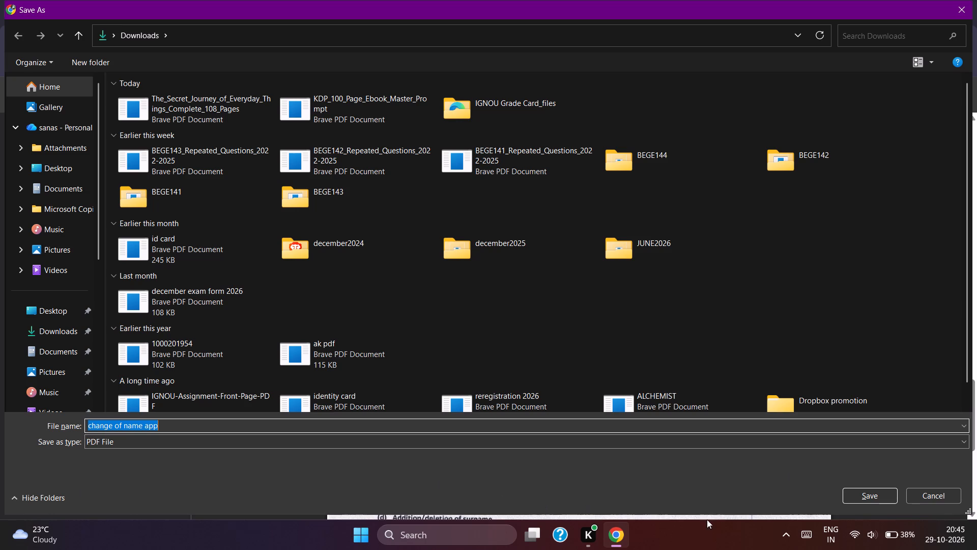
left_click(185, 427)
key("BackSpace")
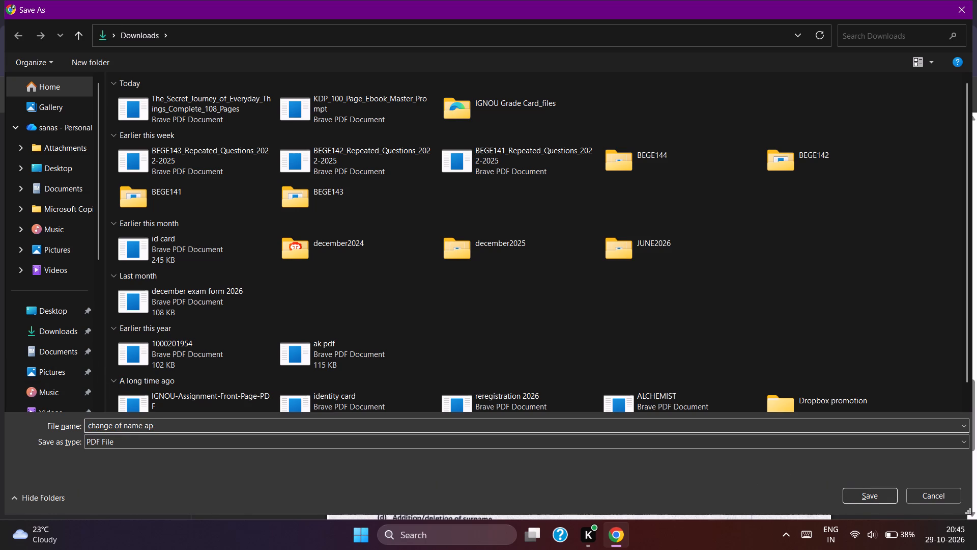
key("BackSpace")
key("BackSpace")
key("BackSpace")
key("BackSpace")
key("BackSpace")
key("BackSpace")
key("BackSpace")
key("BackSpace")
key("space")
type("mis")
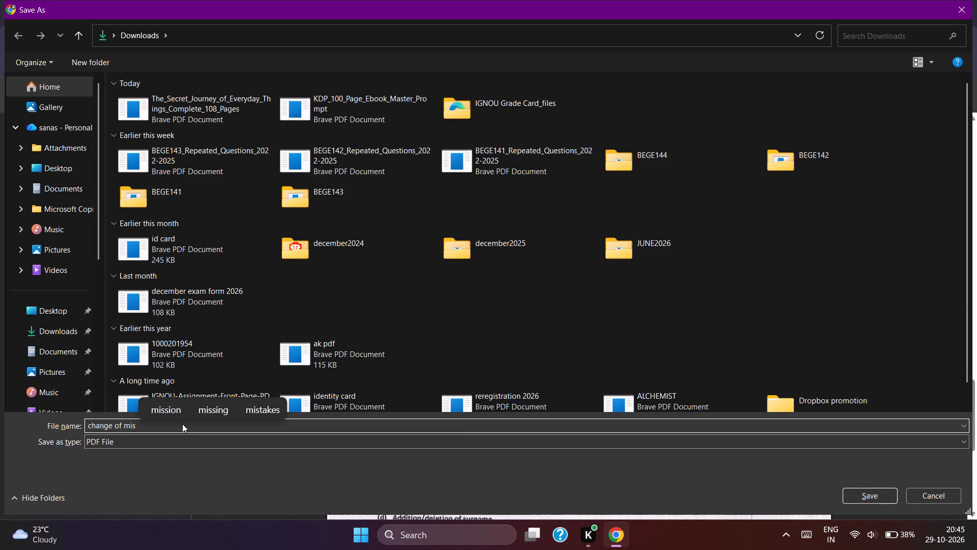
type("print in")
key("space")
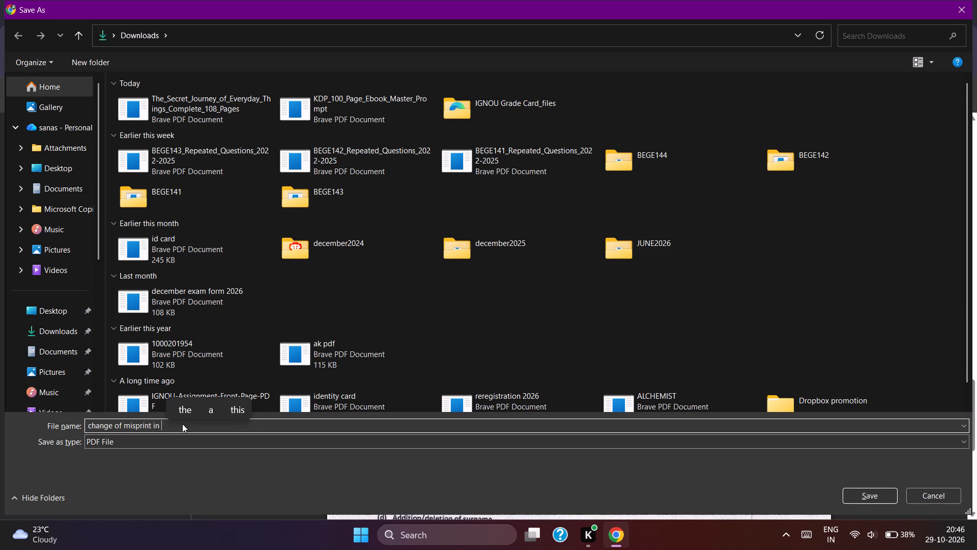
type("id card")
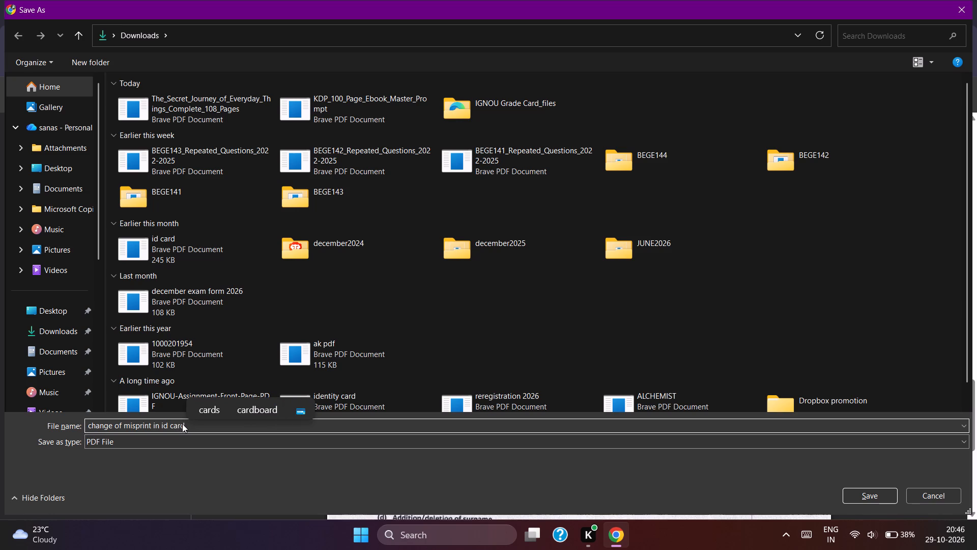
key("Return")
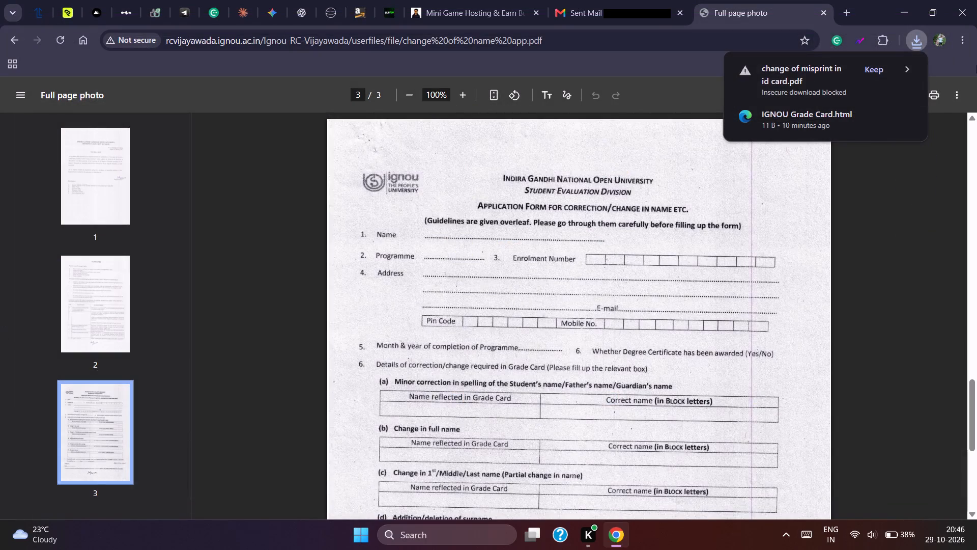
Return to the search results and open PDFfiller's IGNOU Application for Change of Address/Correction of Name in its editor, dismissing the merge tip.
left_click(9, 39)
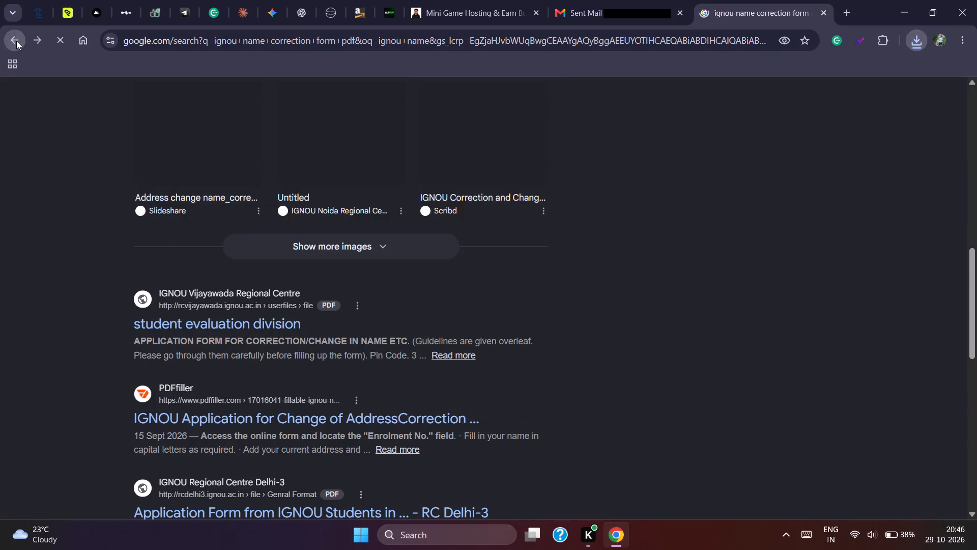
left_click(243, 422)
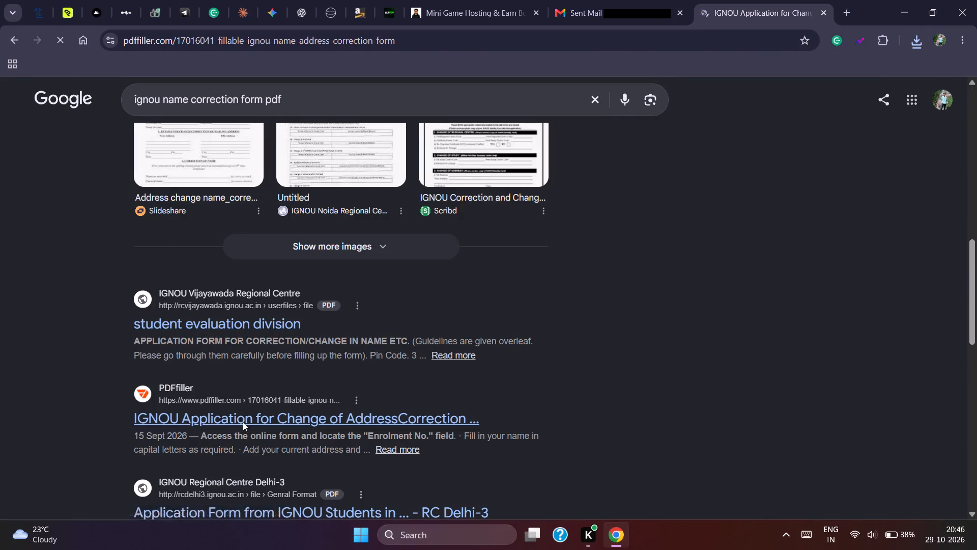
left_click(509, 372)
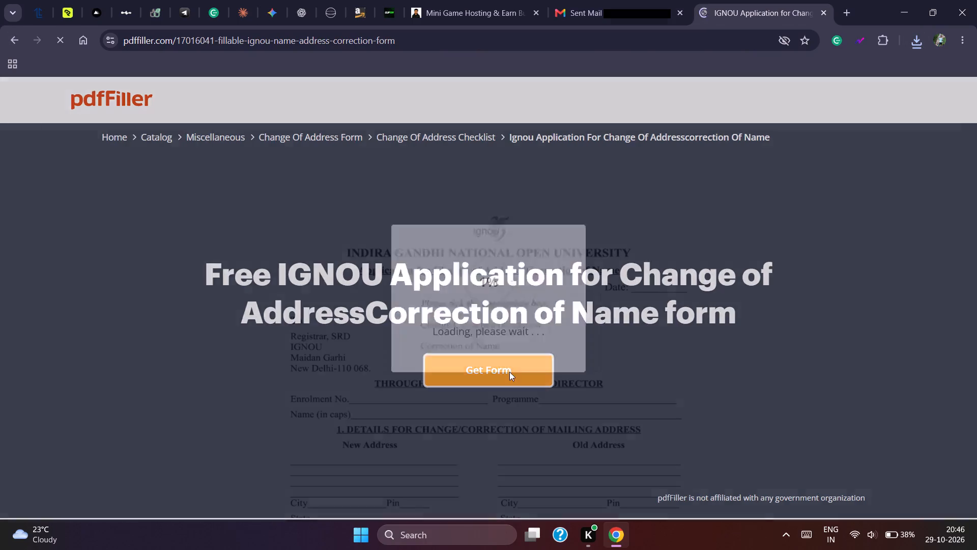
scroll(516, 364, "down", 2)
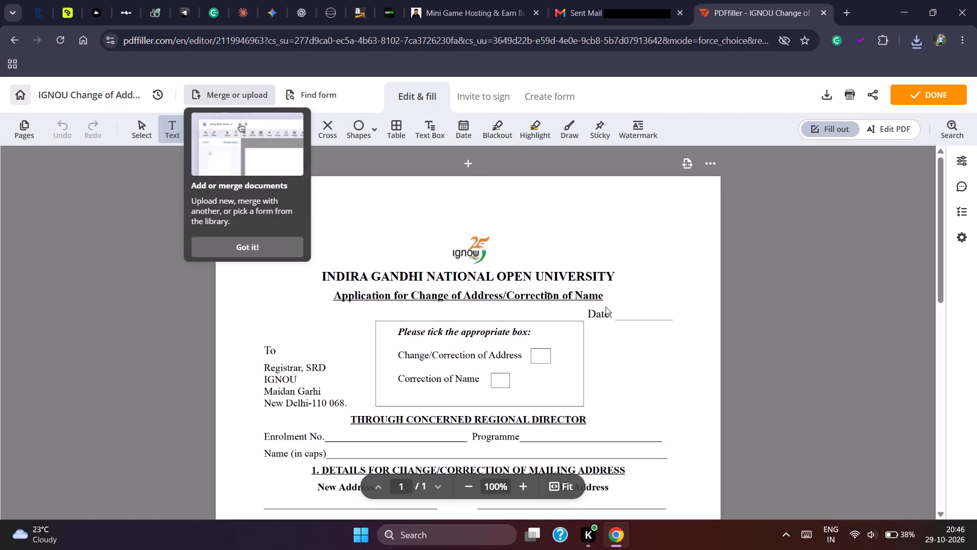
left_click(606, 307)
left_click(615, 312)
left_click(574, 360)
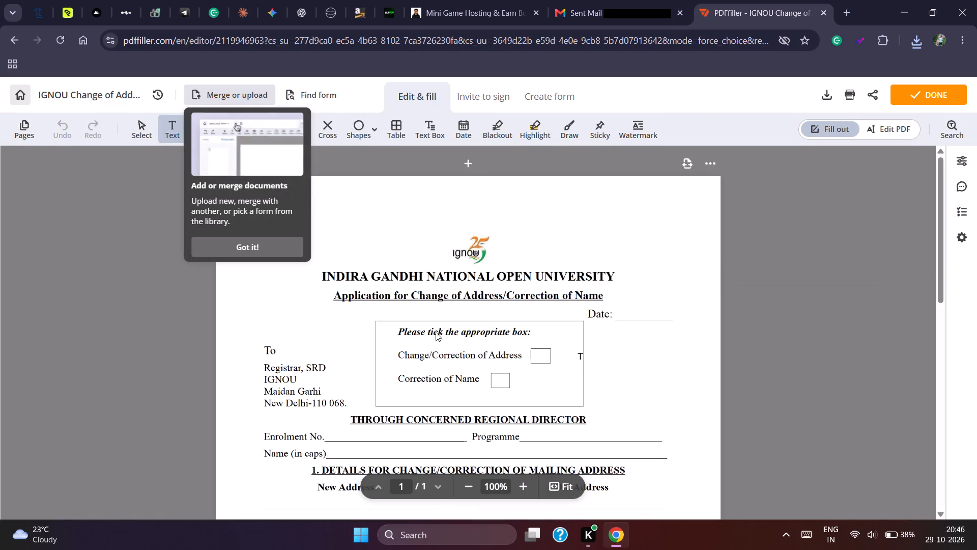
left_click(267, 248)
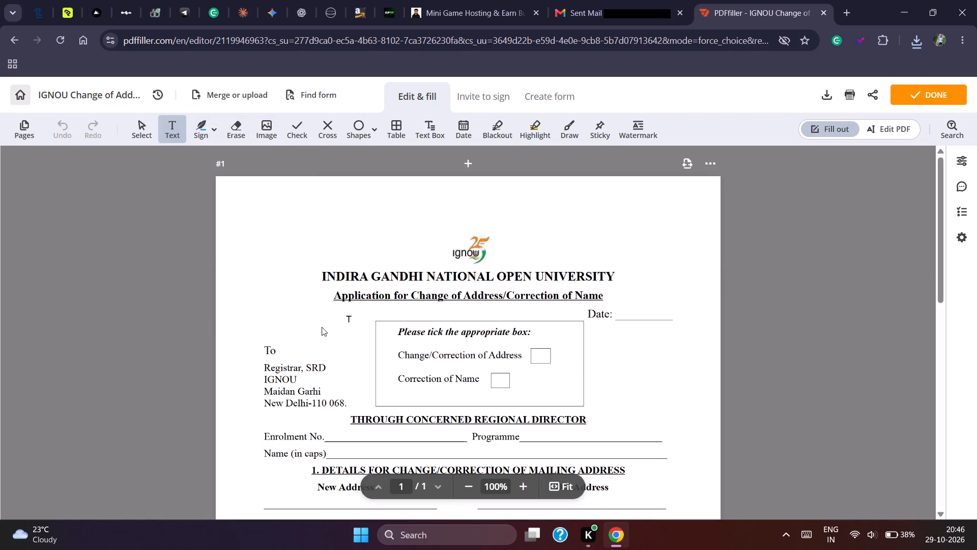
Fill in the Date line of the application with 29/10/2026.
left_click(629, 308)
left_click(624, 311)
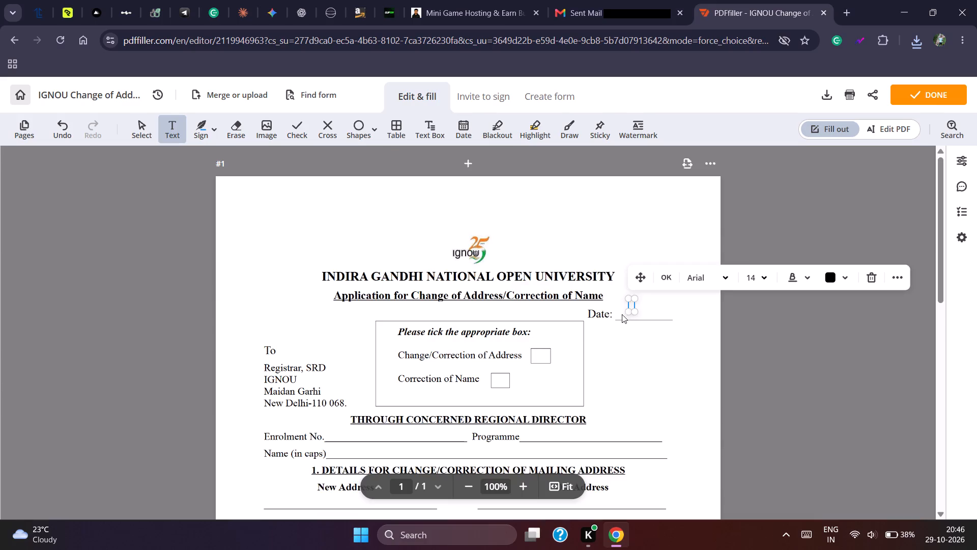
left_click(619, 317)
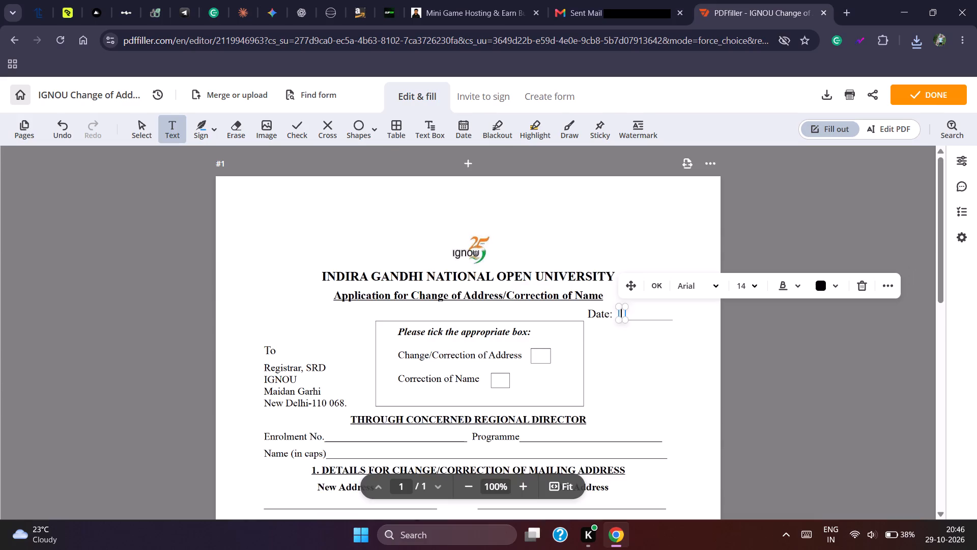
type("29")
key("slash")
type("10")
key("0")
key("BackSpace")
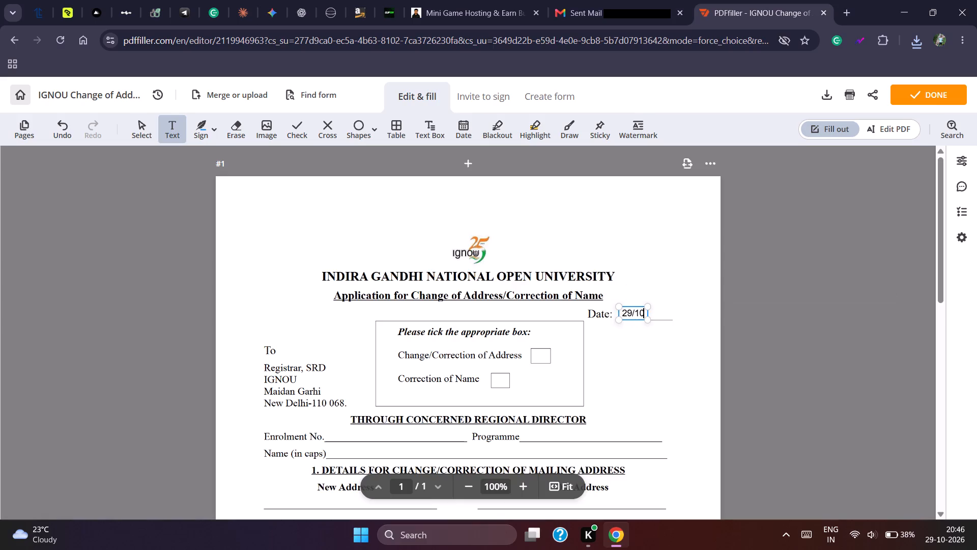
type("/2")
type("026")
left_click(622, 418)
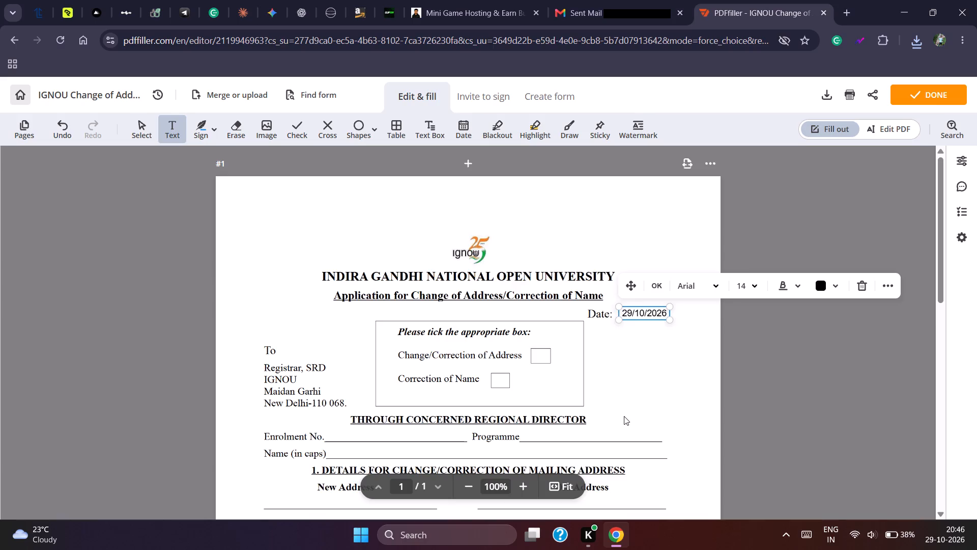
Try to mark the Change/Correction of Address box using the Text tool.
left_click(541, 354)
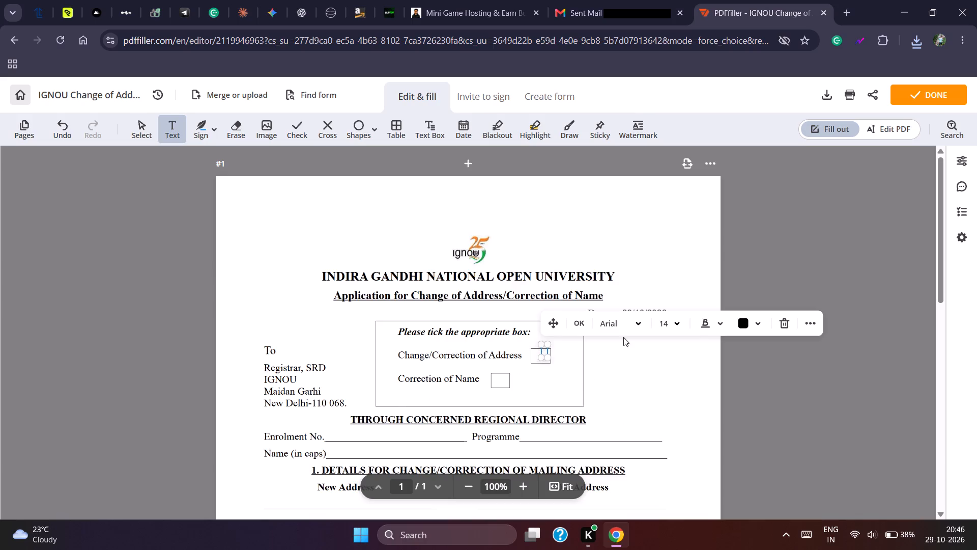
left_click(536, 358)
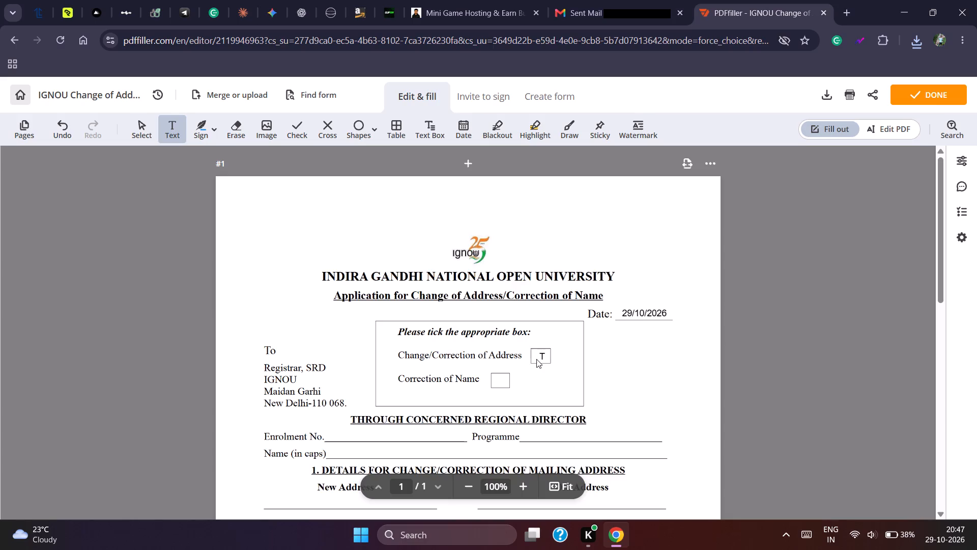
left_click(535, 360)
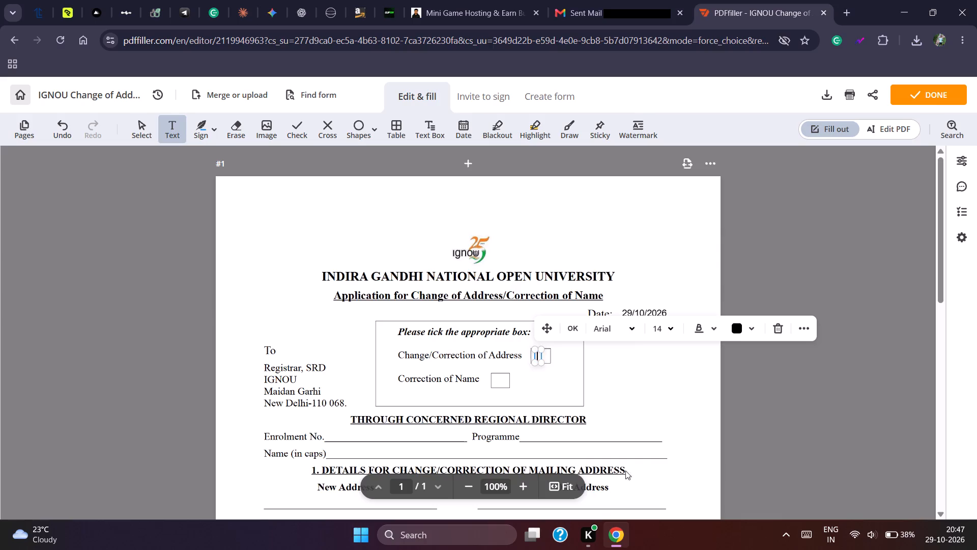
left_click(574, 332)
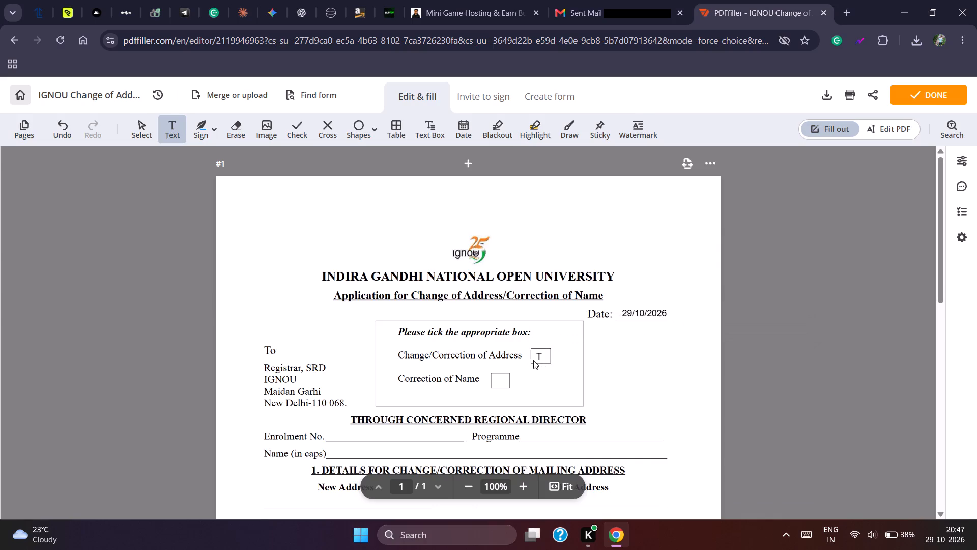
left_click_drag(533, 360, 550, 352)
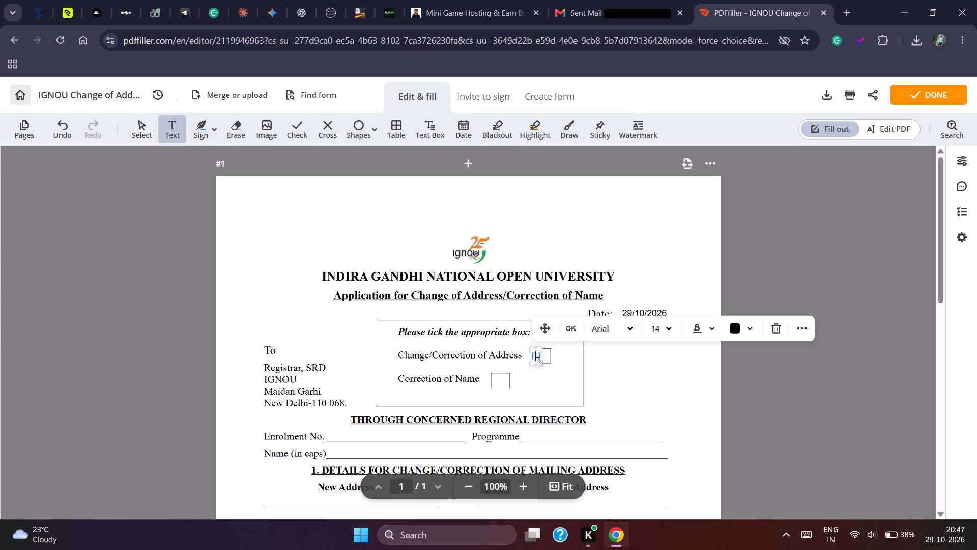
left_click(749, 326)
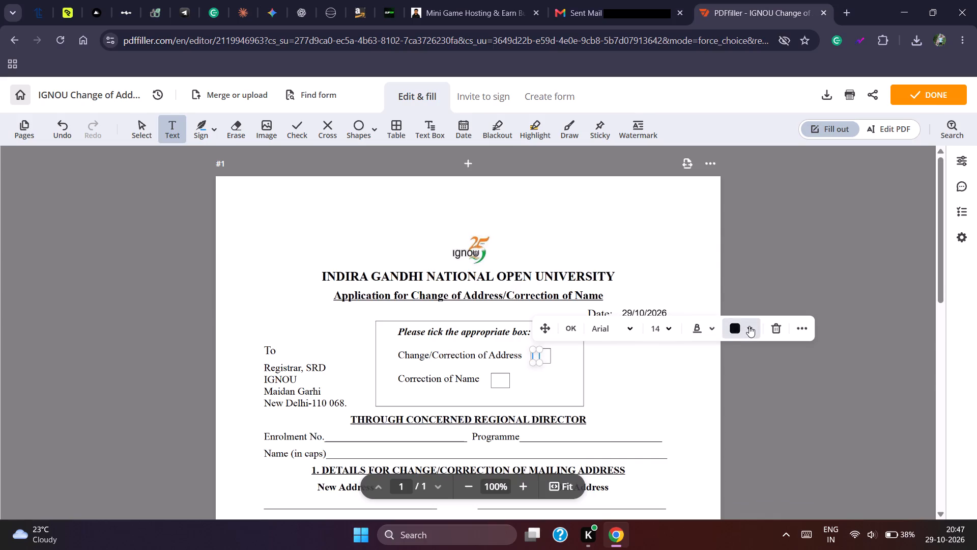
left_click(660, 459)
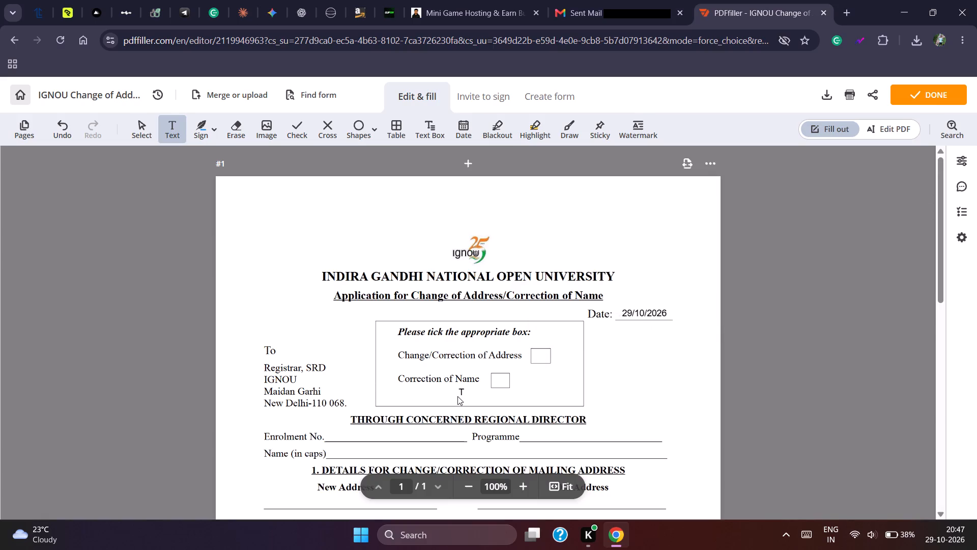
Enter the student's enrolment number on the Enrolment No. line and widen its text box to span most of the line.
left_click(324, 439)
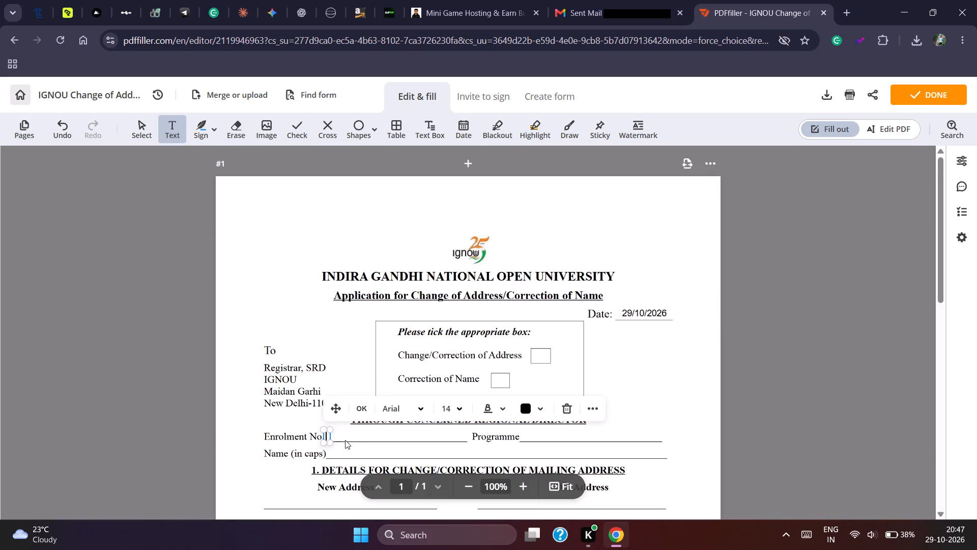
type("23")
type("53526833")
left_click_drag(343, 434, 361, 434)
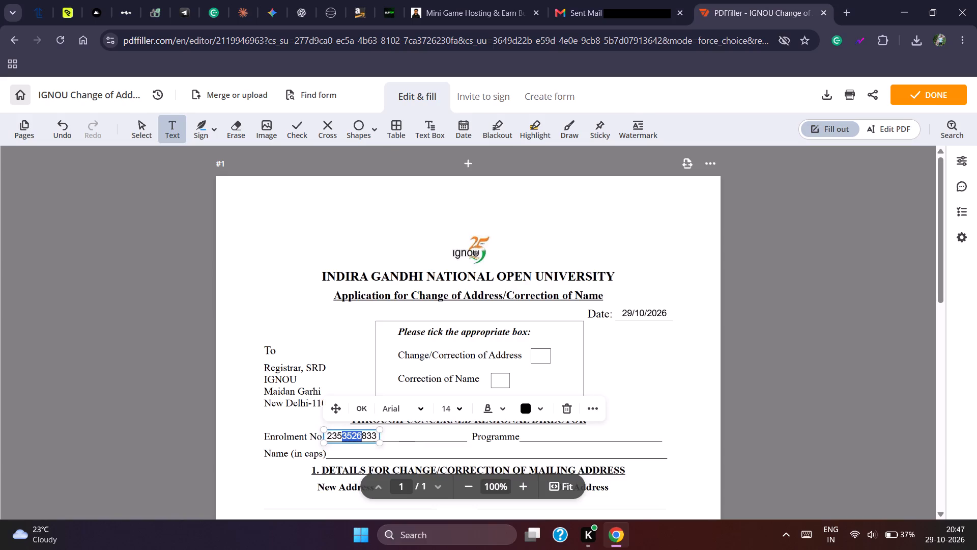
left_click_drag(361, 434, 370, 433)
left_click(396, 426)
left_click_drag(356, 434, 373, 434)
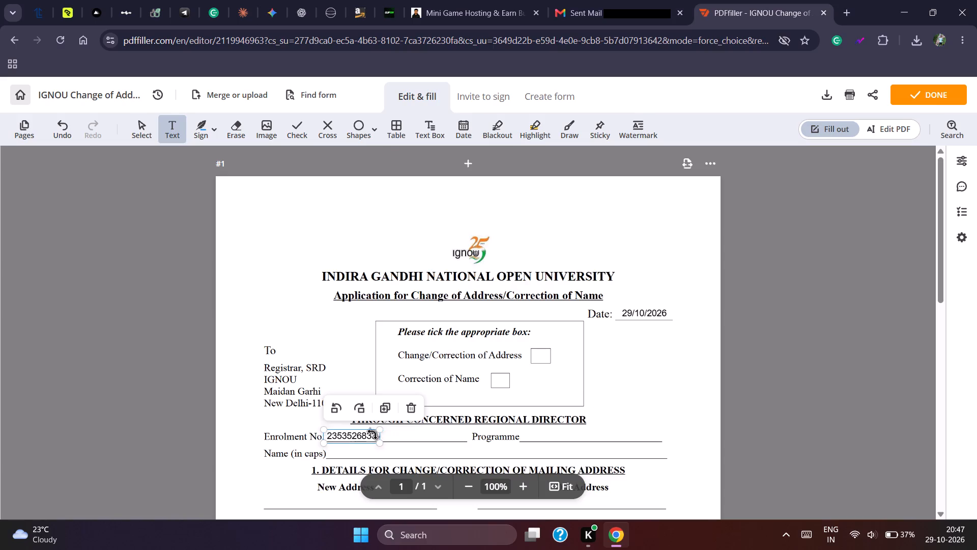
left_click_drag(373, 434, 390, 433)
left_click_drag(379, 434, 418, 434)
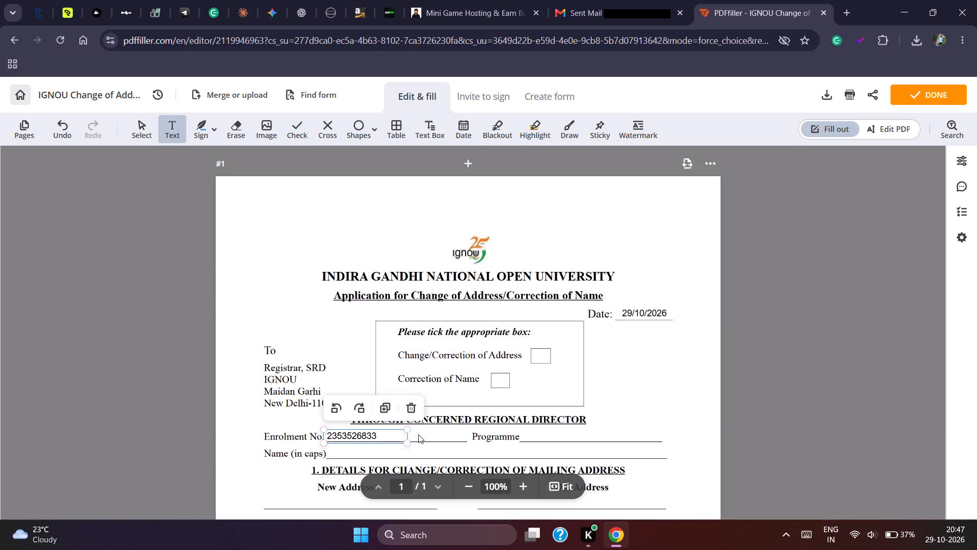
left_click_drag(418, 434, 455, 434)
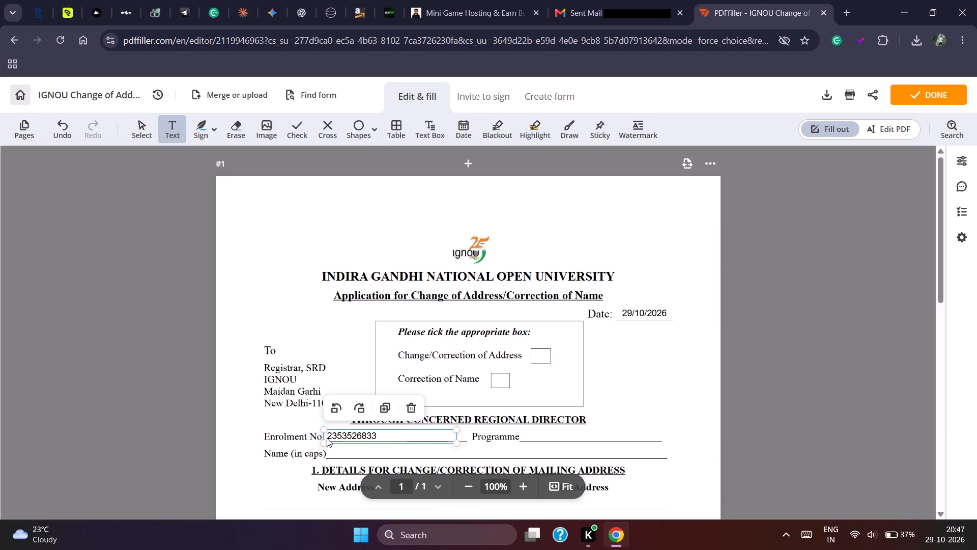
Move the enrolment number text along its line so it sits near the middle of the Enrolment No. line.
left_click_drag(321, 436, 358, 435)
left_click_drag(359, 435, 363, 435)
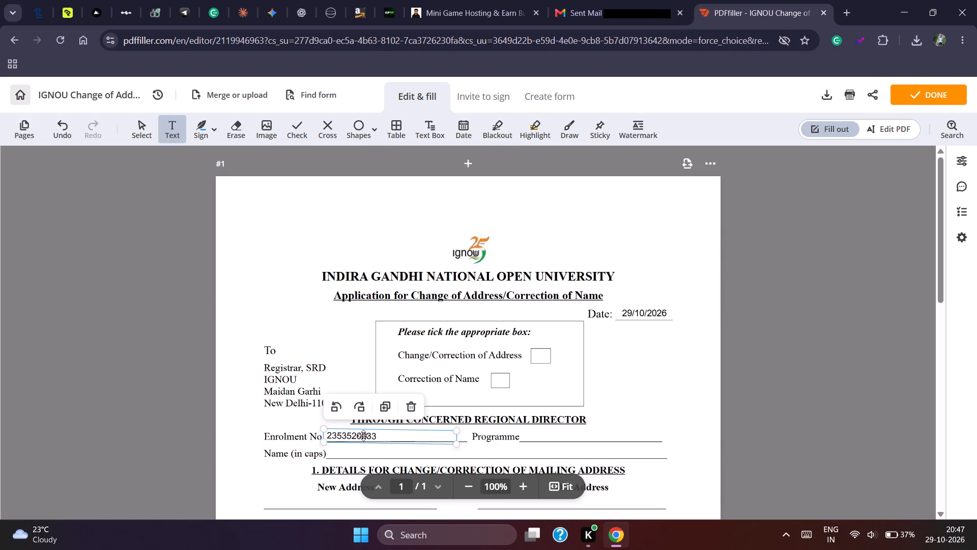
left_click_drag(363, 435, 391, 434)
left_click(383, 450)
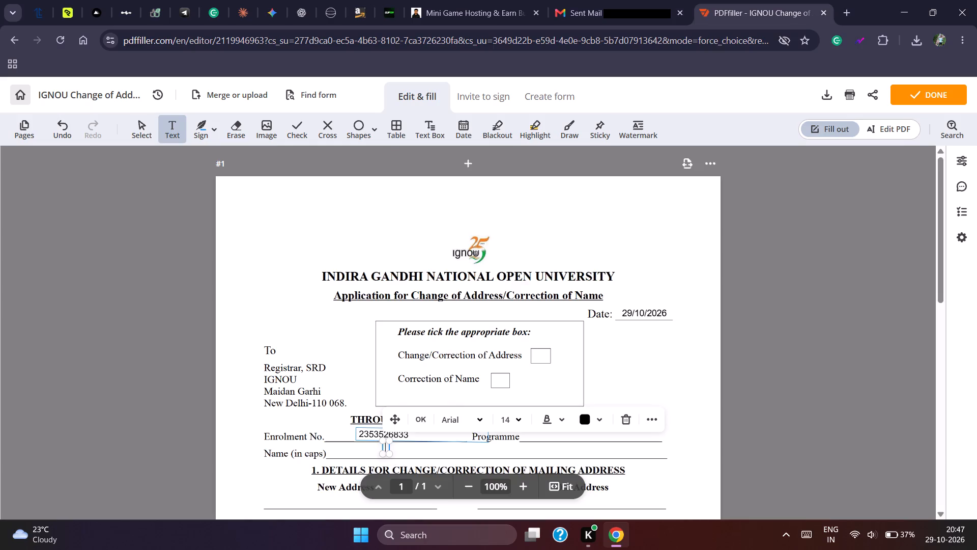
left_click(373, 433)
left_click(357, 438)
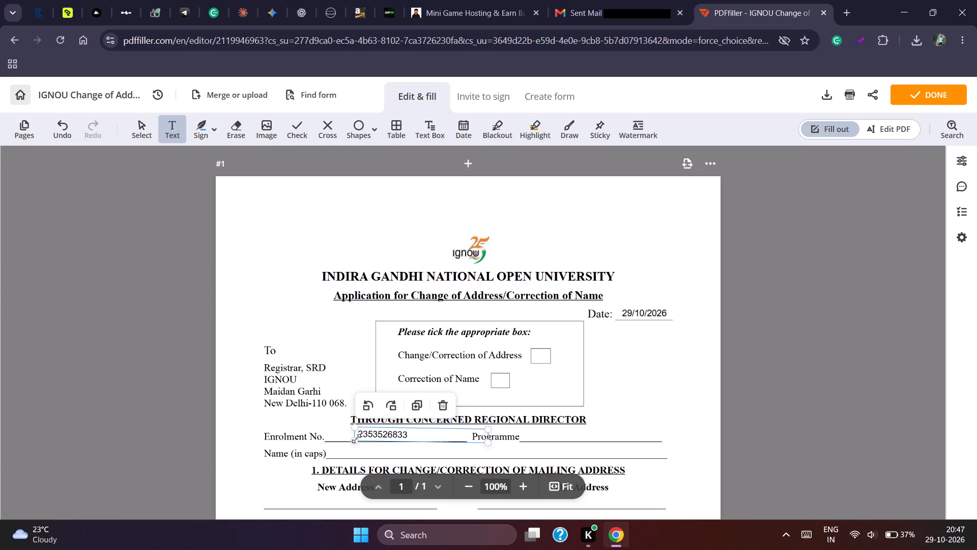
left_click(412, 452)
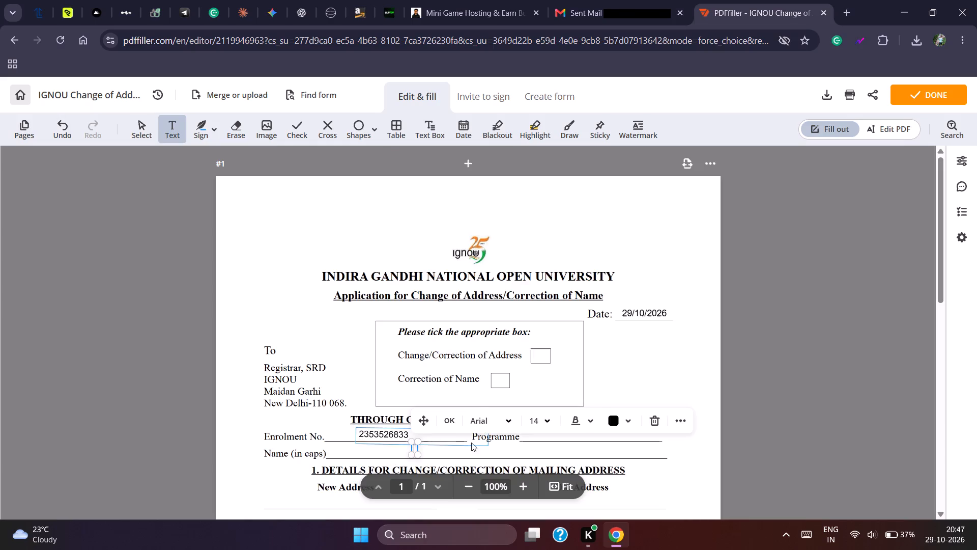
left_click(495, 443)
Fill in the Programme line with Bachelors in English Honours [BAEGH].
left_click(531, 435)
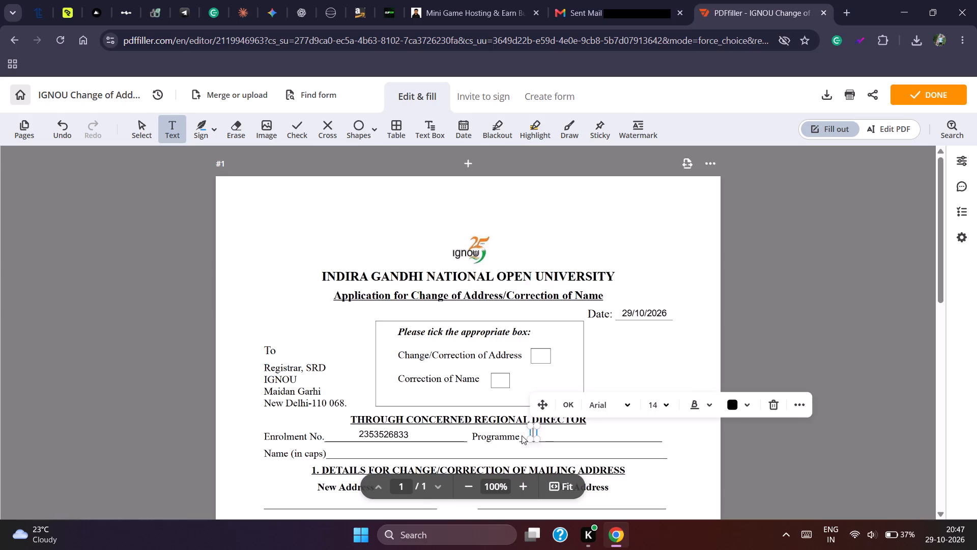
left_click(522, 435)
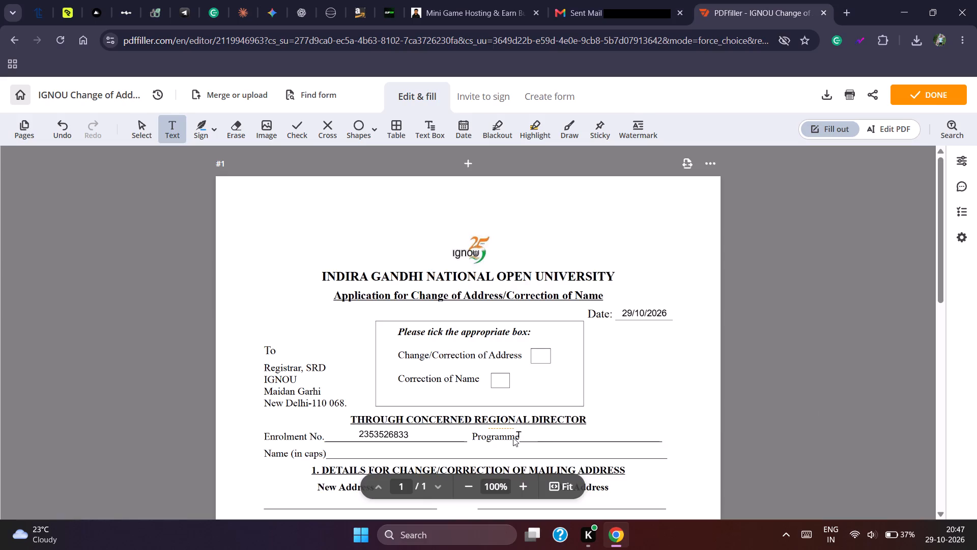
left_click(522, 437)
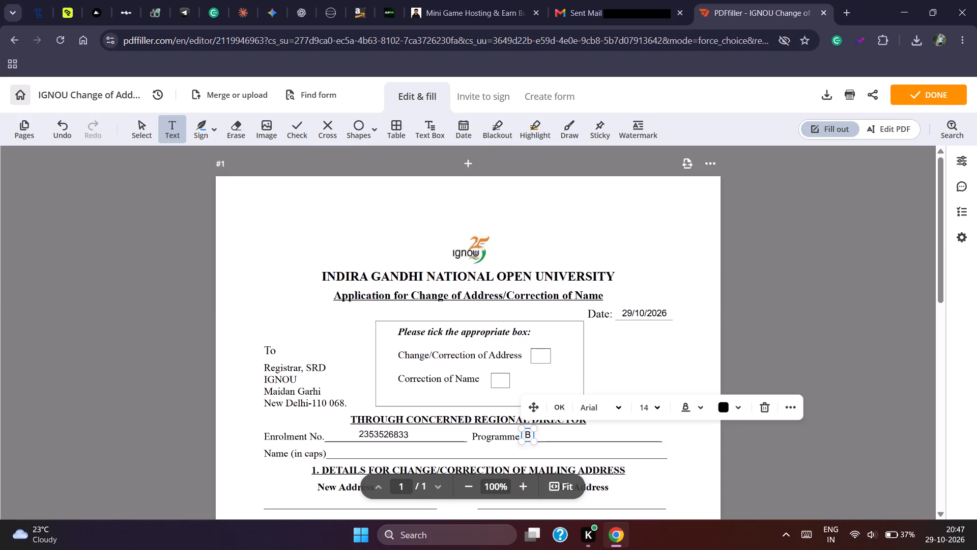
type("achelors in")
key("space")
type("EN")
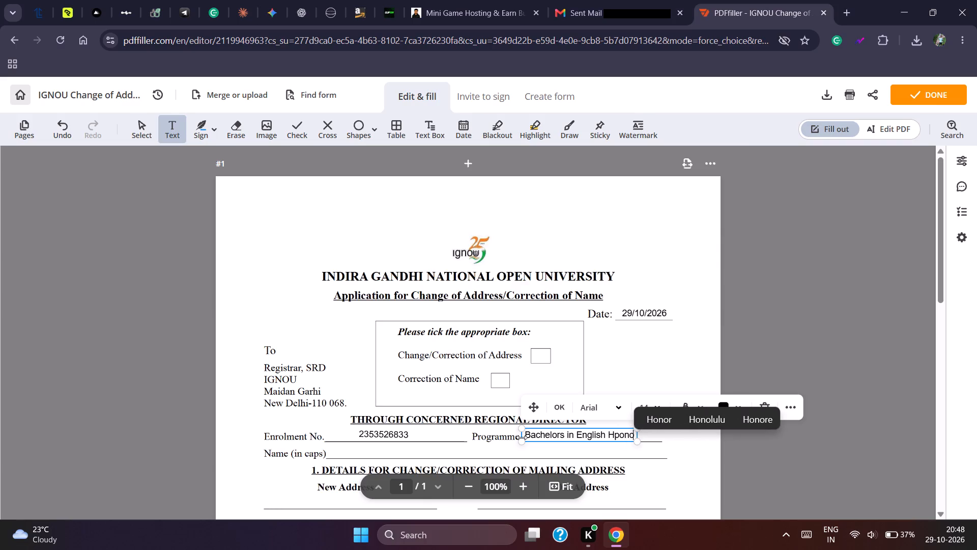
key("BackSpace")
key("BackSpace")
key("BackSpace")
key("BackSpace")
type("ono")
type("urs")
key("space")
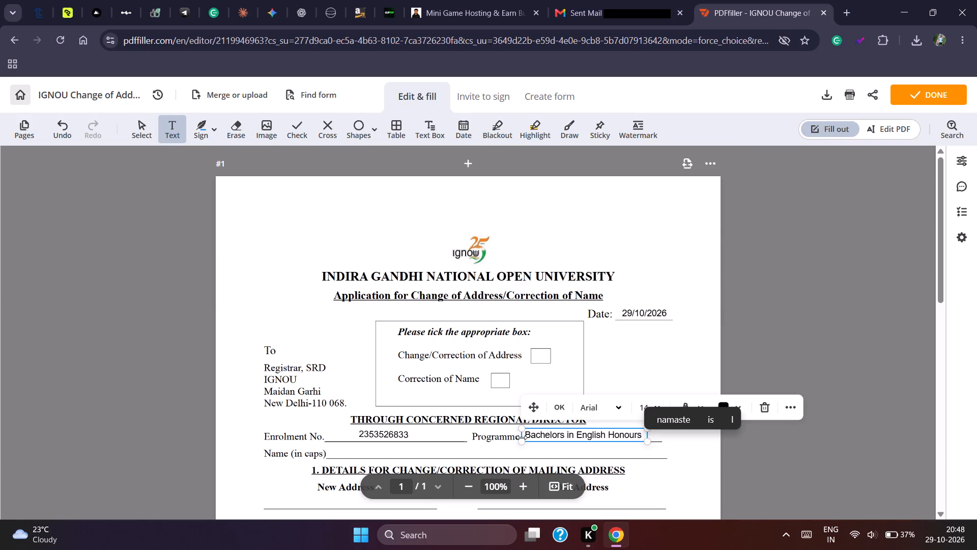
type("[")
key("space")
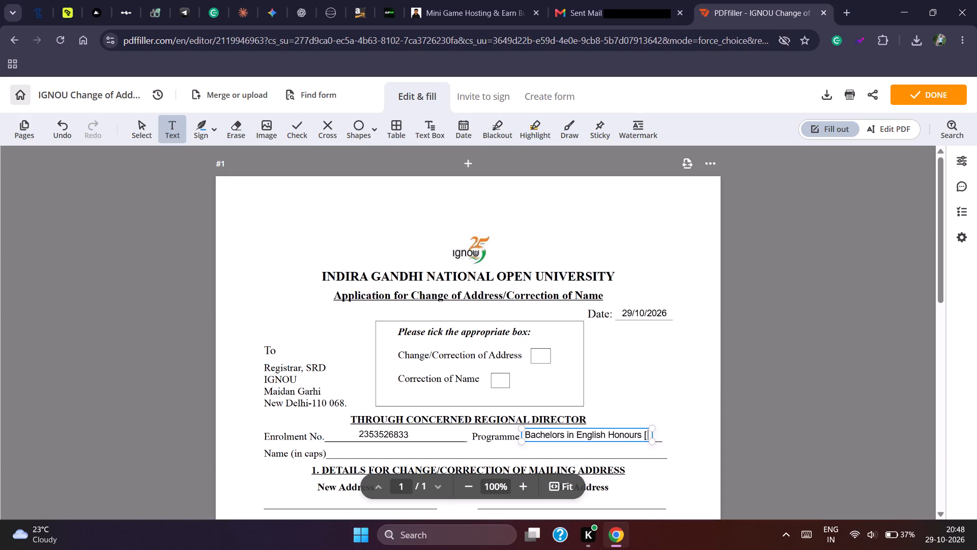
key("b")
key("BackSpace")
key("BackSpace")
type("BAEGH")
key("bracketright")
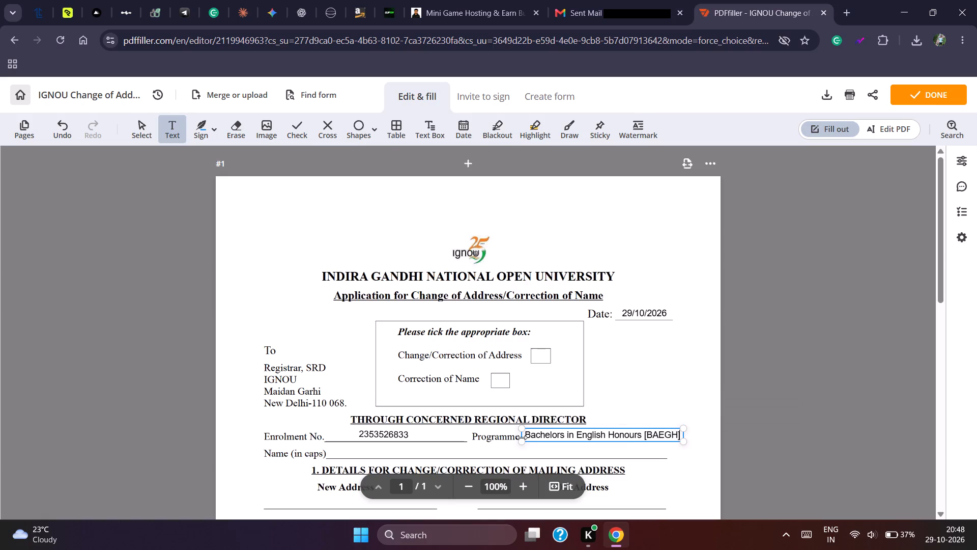
left_click(640, 494)
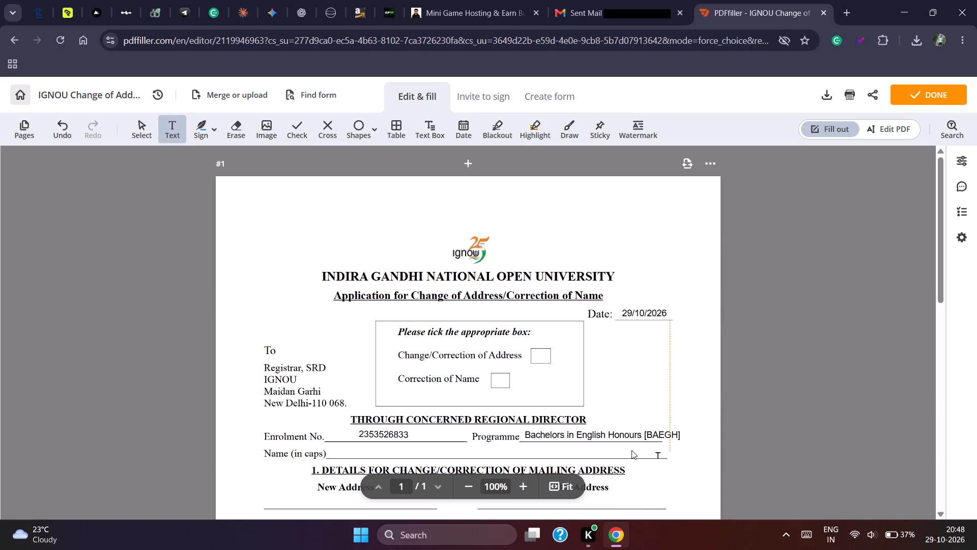
Nudge the programme text slightly closer to the Programme label.
left_click_drag(553, 438, 538, 438)
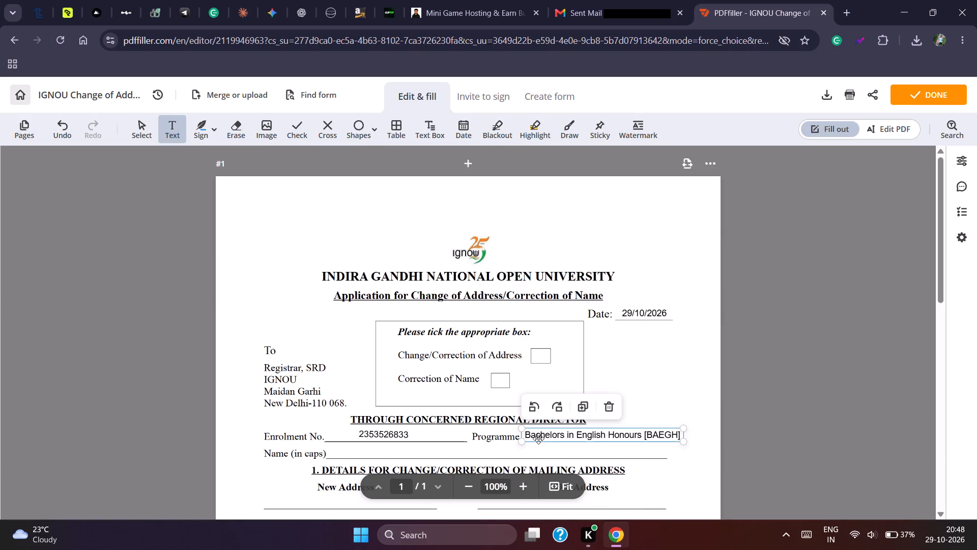
left_click_drag(538, 438, 533, 438)
left_click(538, 436)
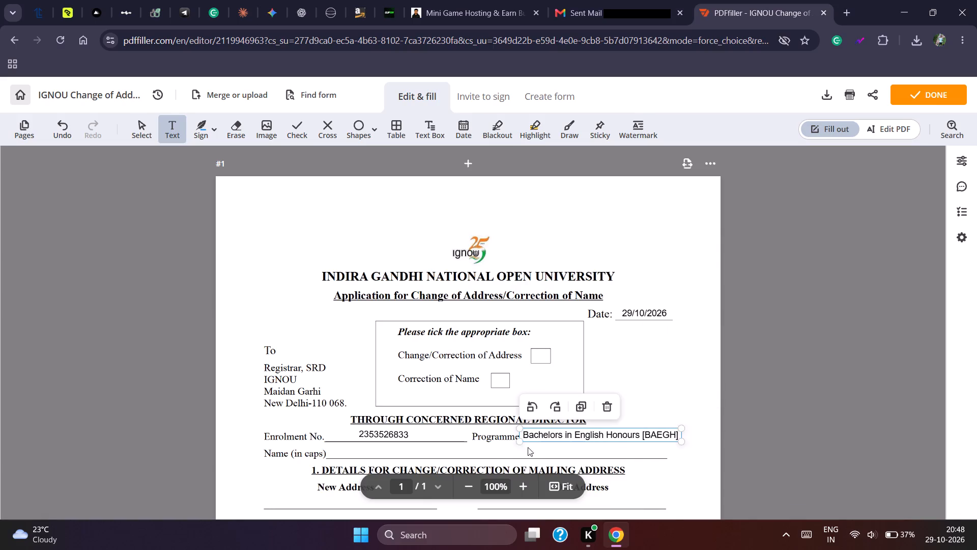
left_click(491, 450)
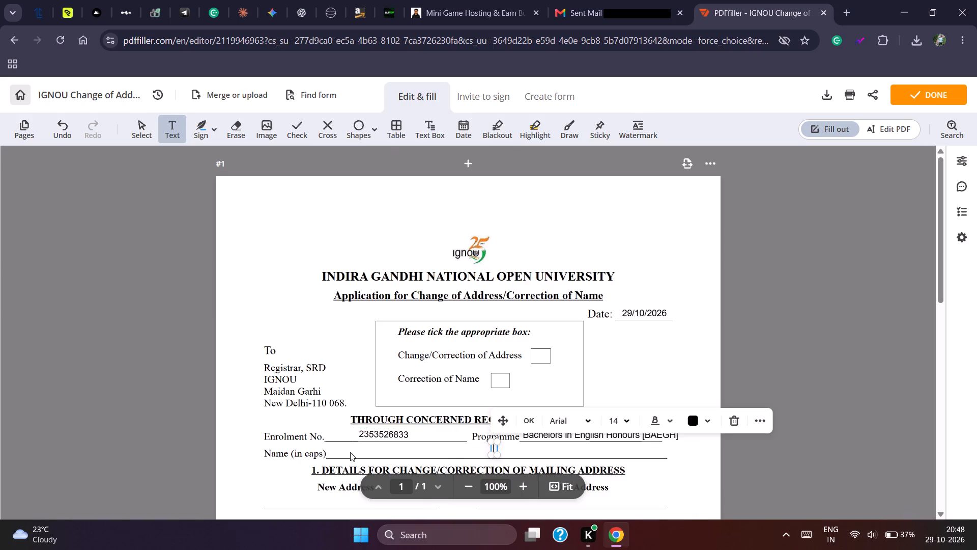
Enter the student's full name in capital letters on the Name (in caps) line.
left_click(350, 452)
left_click(327, 457)
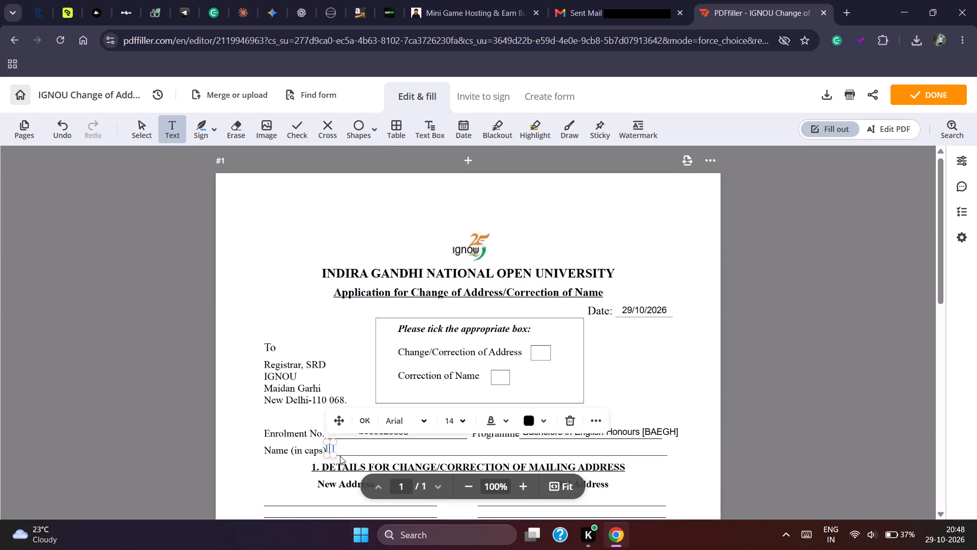
left_click(342, 452)
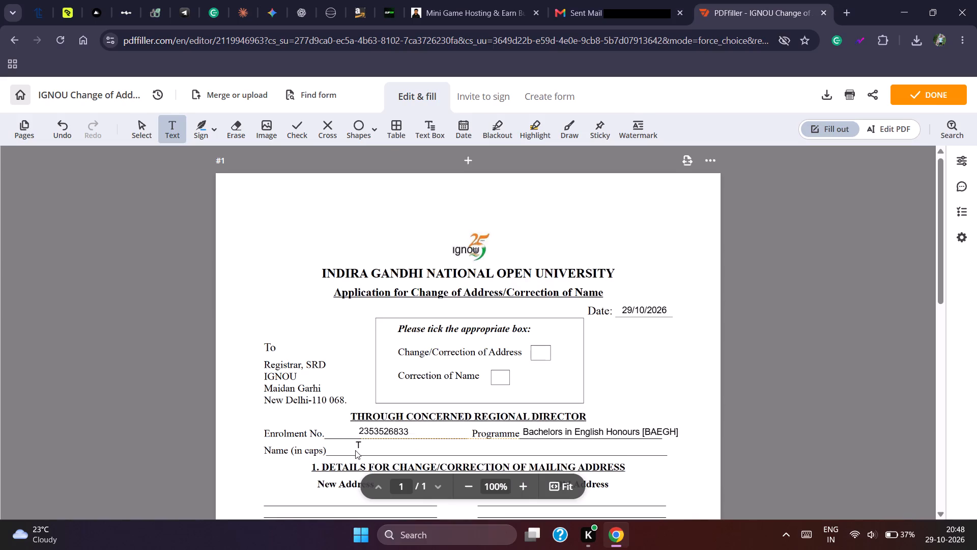
left_click(387, 455)
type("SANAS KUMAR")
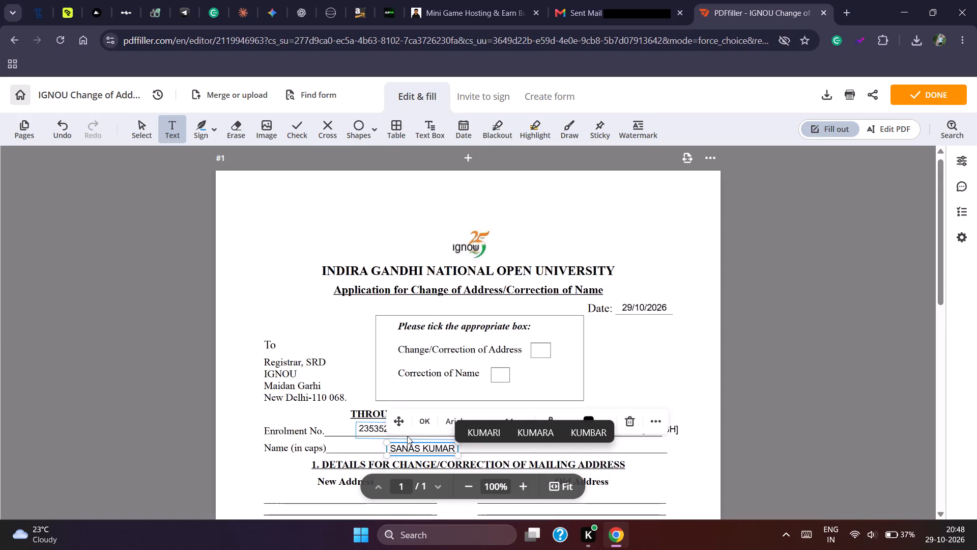
Enter the student's city on the City line under New Address.
scroll(407, 436, "down", 3)
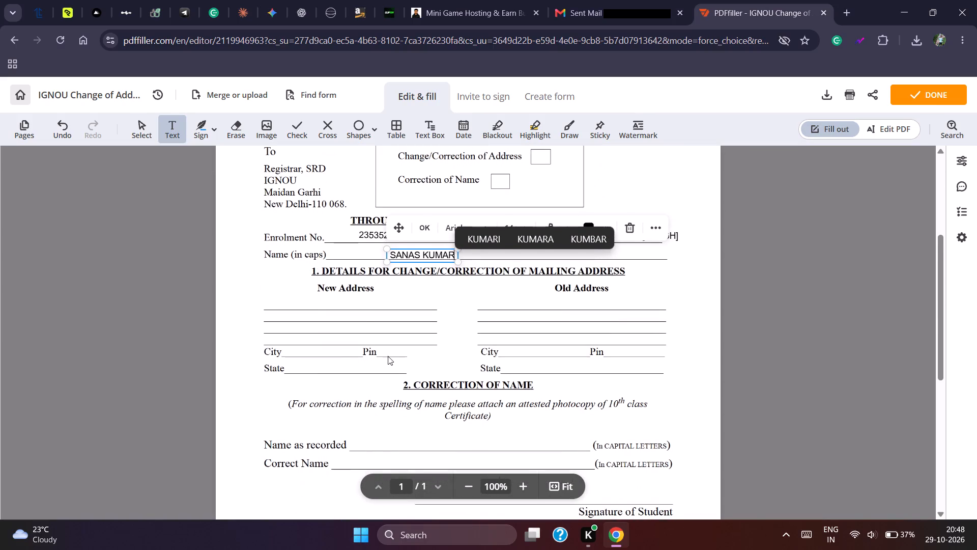
left_click(357, 303)
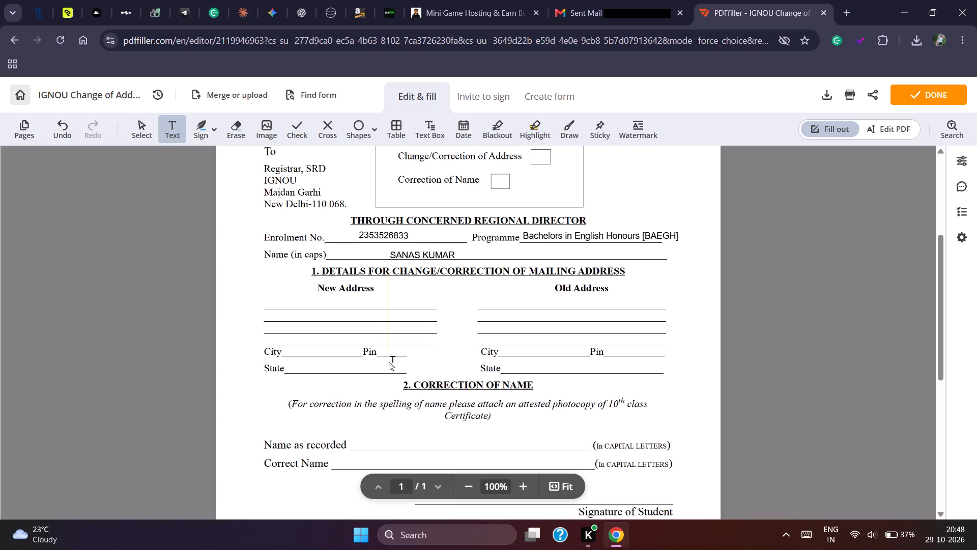
left_click(305, 354)
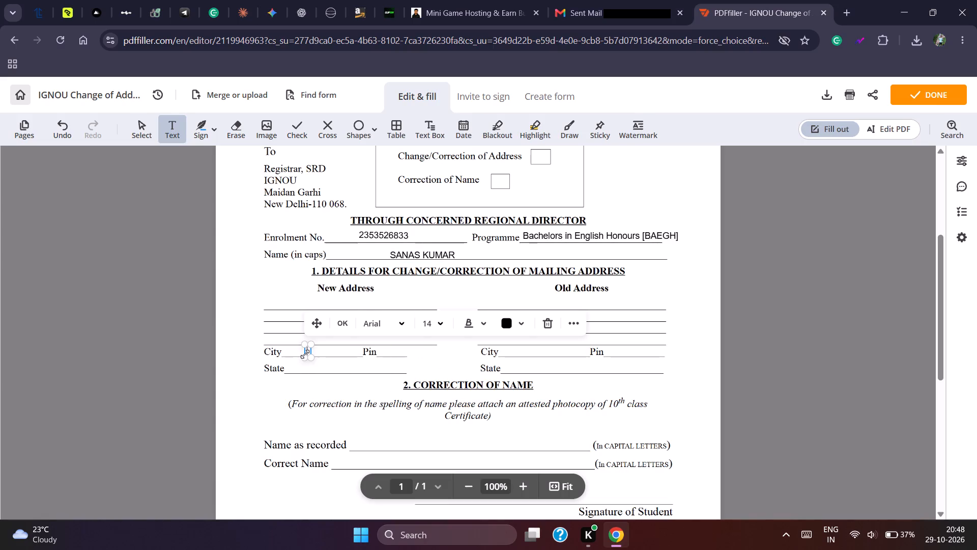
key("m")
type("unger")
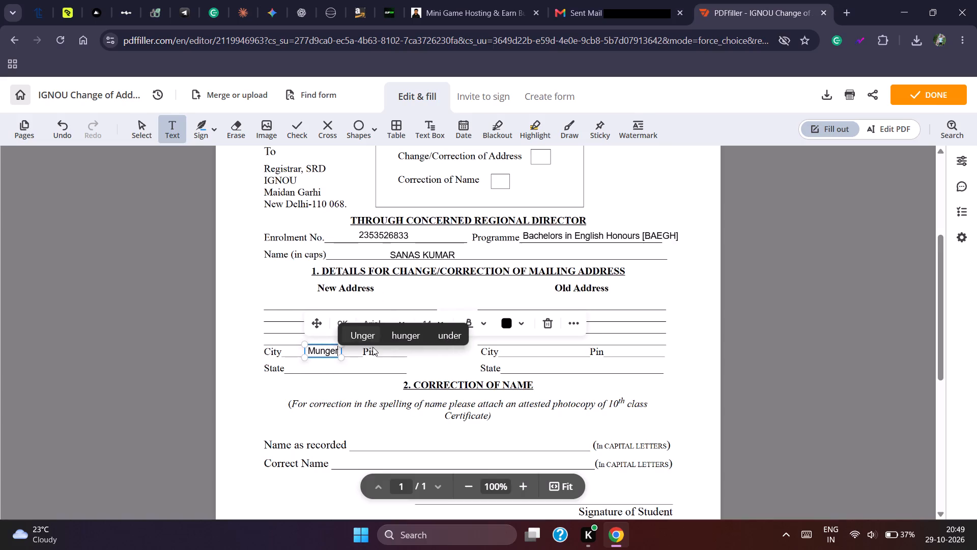
left_click(388, 355)
left_click(390, 354)
left_click(390, 348)
left_click(443, 372)
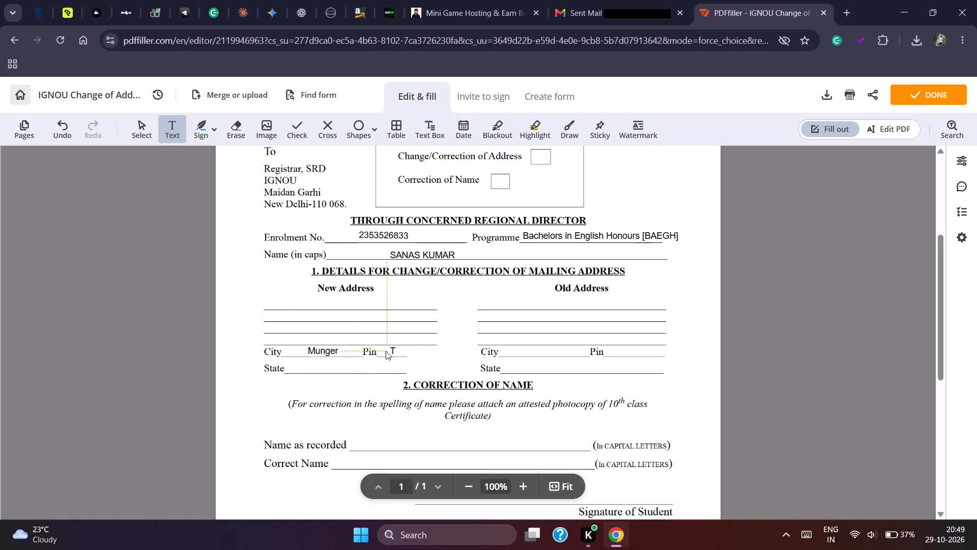
Enter the student's six-digit postal code on the Pin line under New Address.
left_click(378, 353)
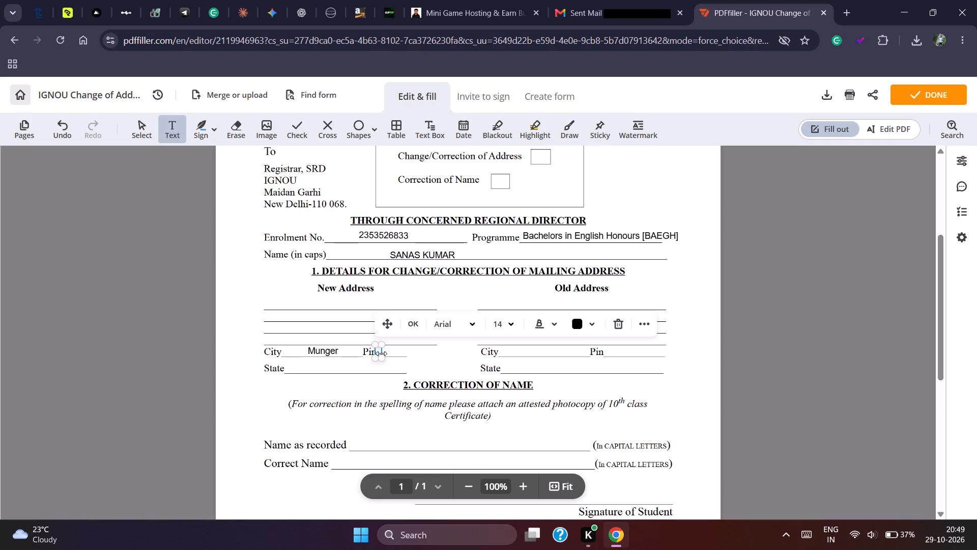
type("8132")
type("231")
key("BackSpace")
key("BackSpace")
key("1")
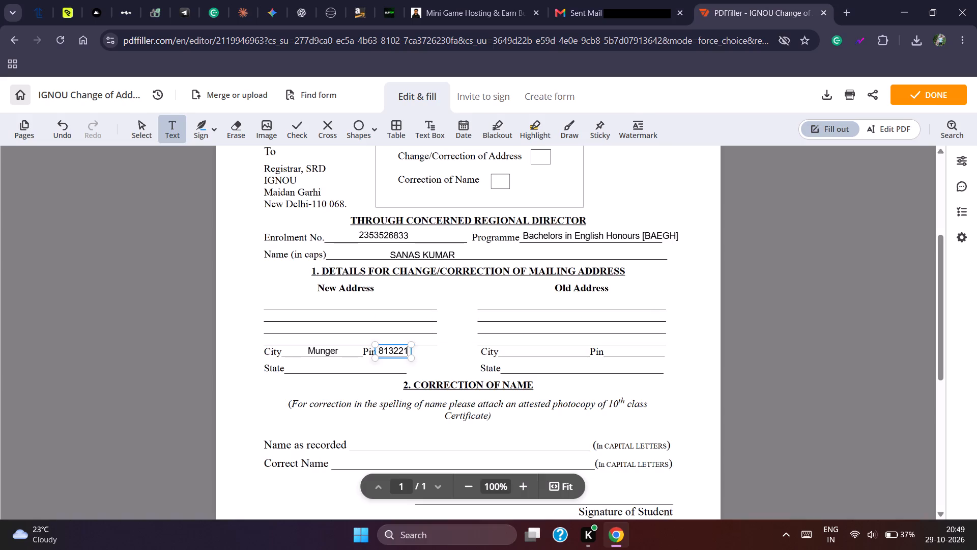
left_click(427, 357)
Enter the student's state on the State line under New Address.
left_click(311, 373)
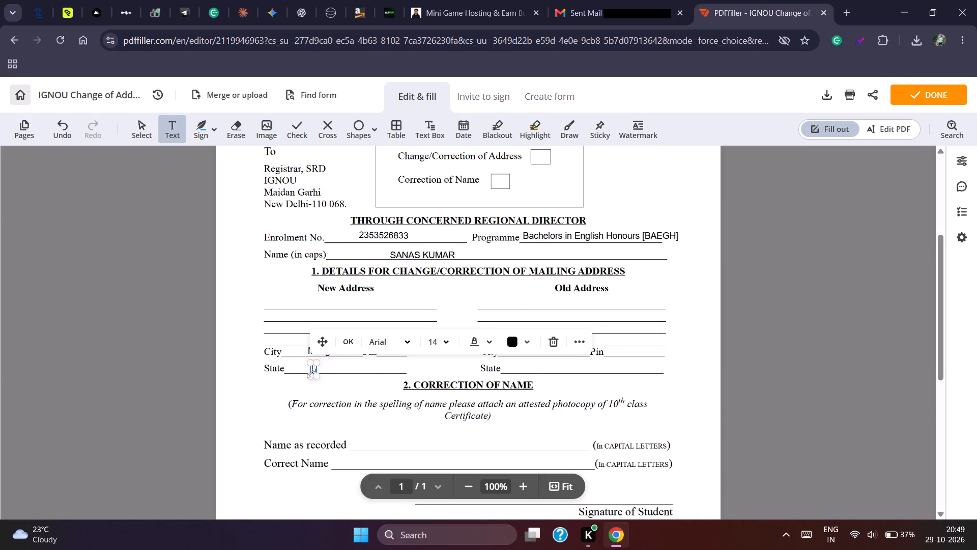
key("BackSpace")
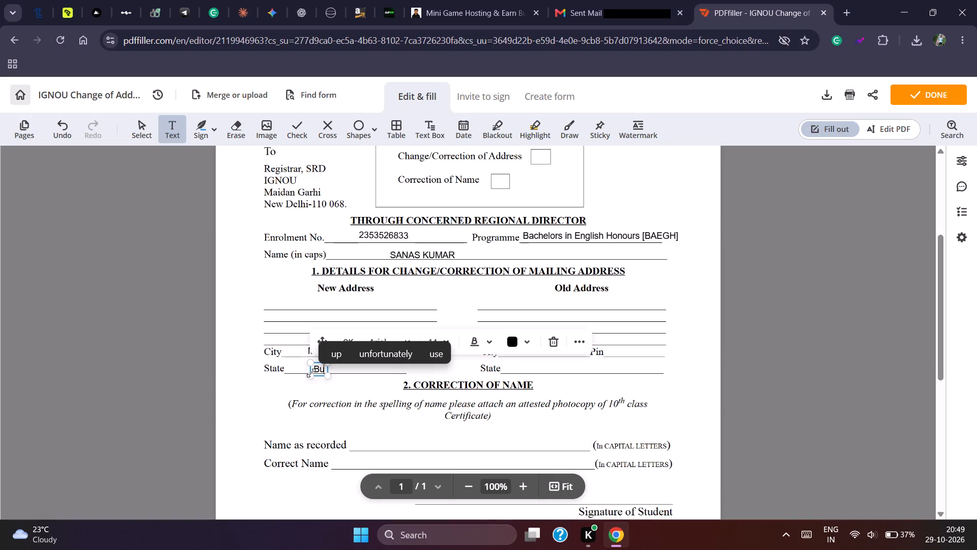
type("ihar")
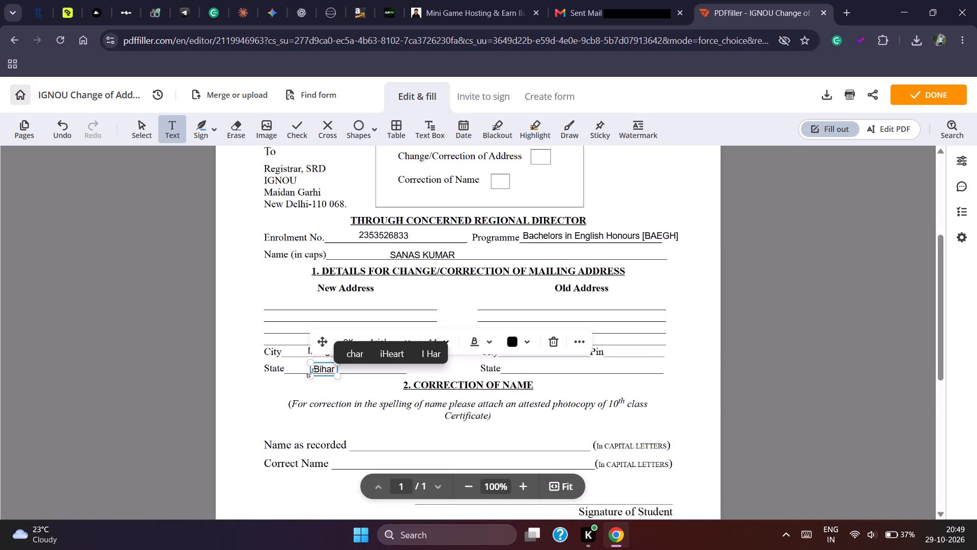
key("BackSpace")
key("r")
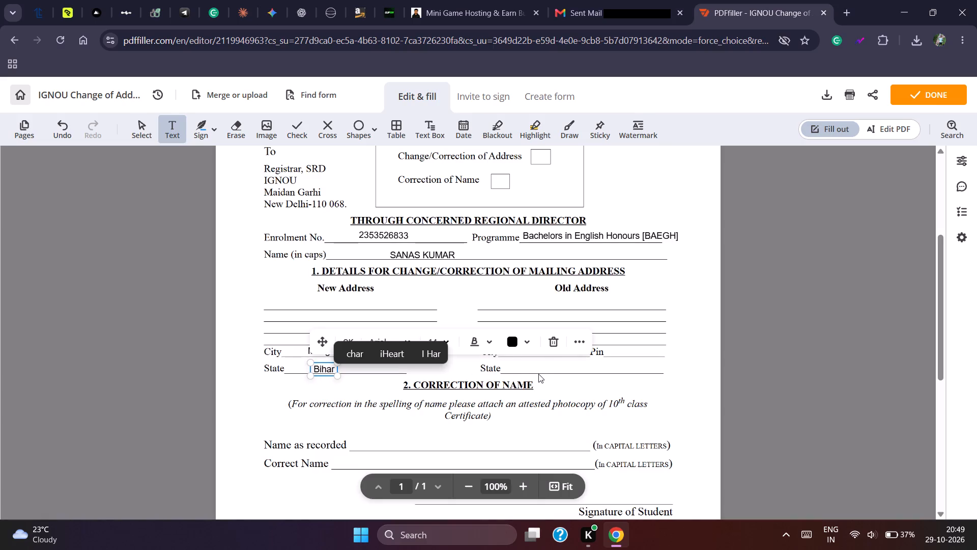
left_click(538, 374)
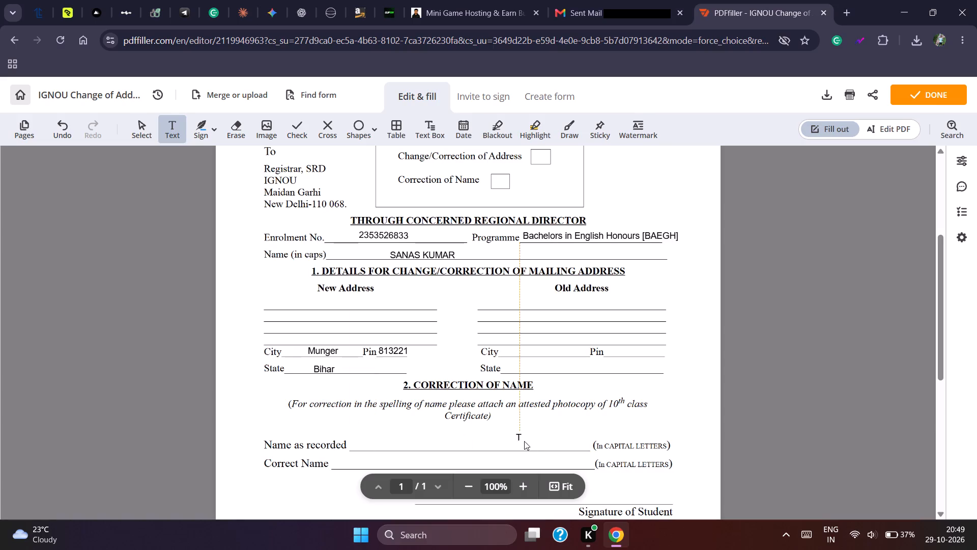
Tick the Change/Correction of Address box at the top of the application with a check mark.
scroll(599, 403, "down", 1)
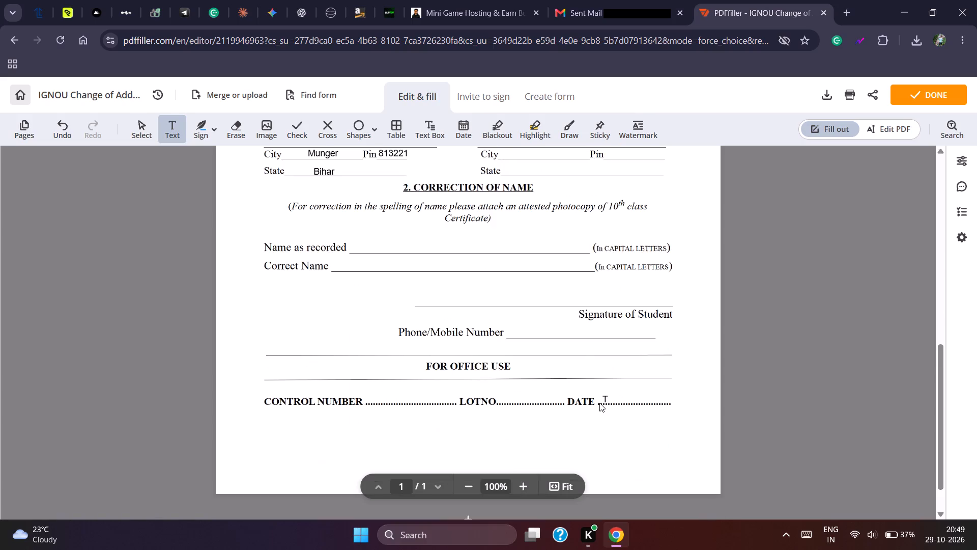
scroll(511, 344, "up", 2)
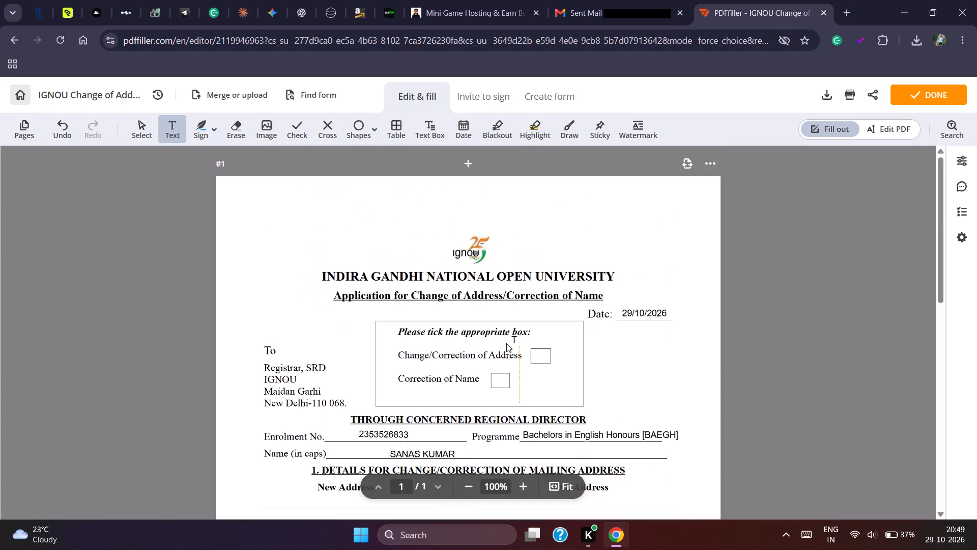
left_click(288, 131)
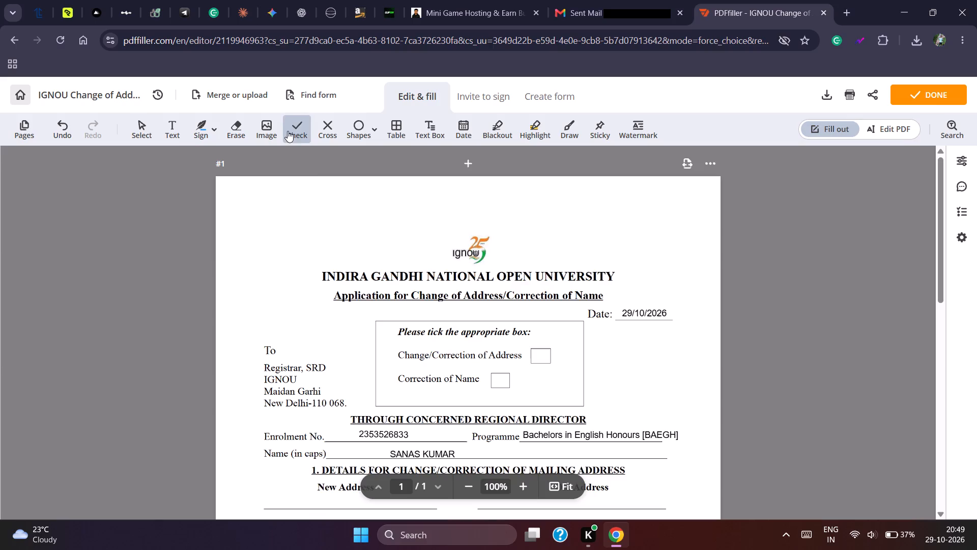
left_click(537, 362)
left_click(552, 378)
left_click(302, 129)
left_click(144, 131)
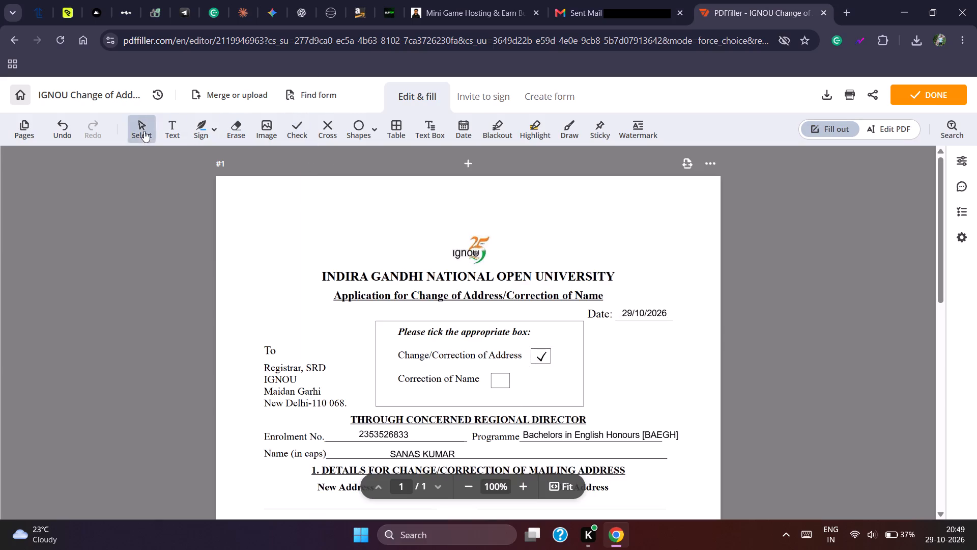
Enter the student's city under Old Address and shift the text along the City line.
left_click(166, 127)
scroll(407, 328, "down", 1)
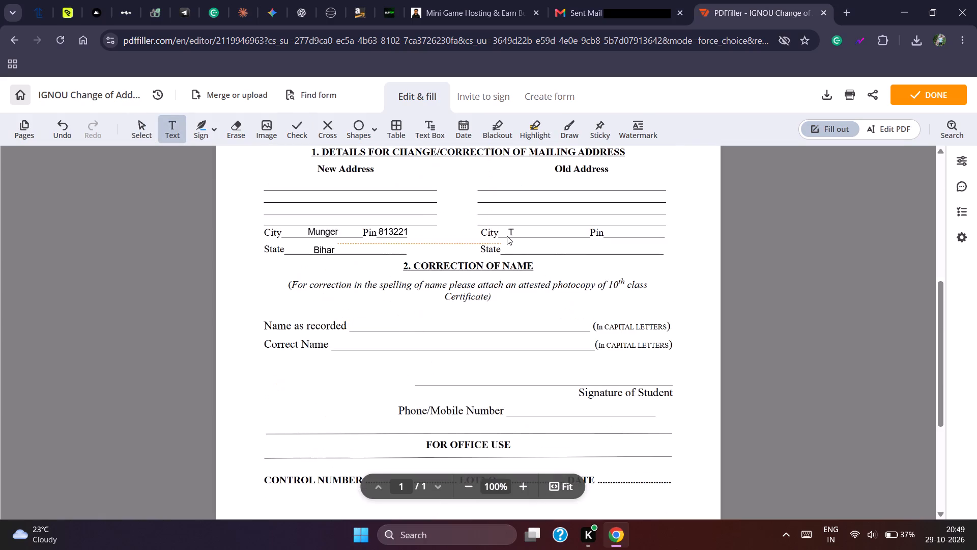
left_click(505, 234)
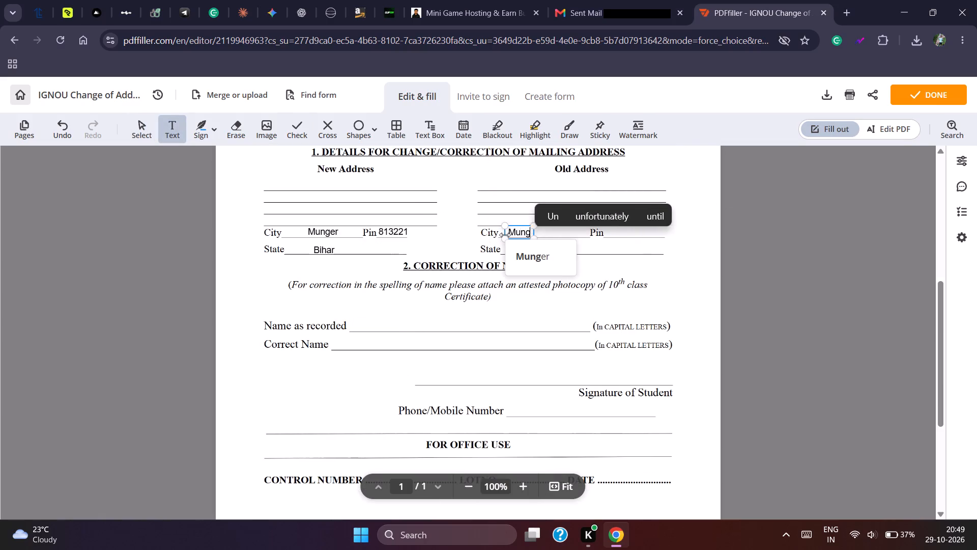
left_click(422, 332)
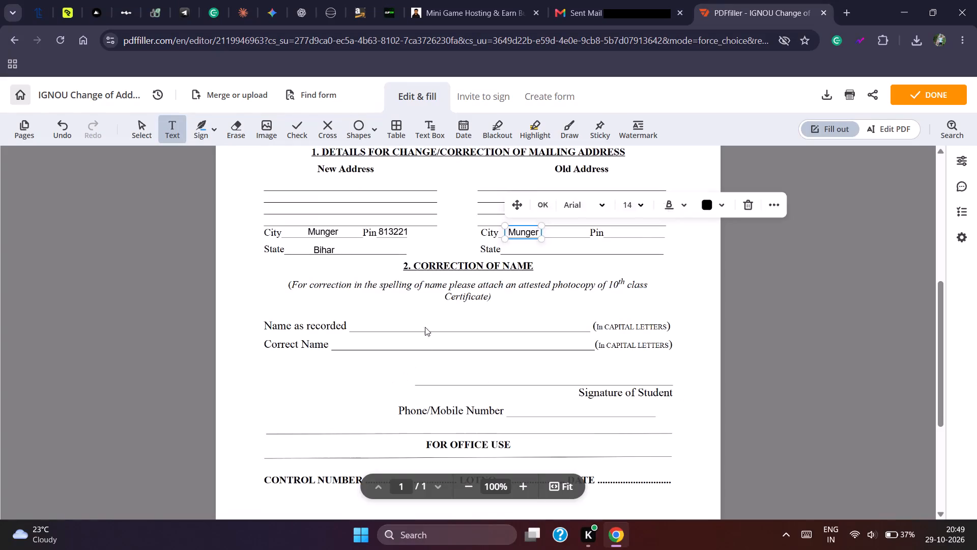
left_click_drag(520, 231, 534, 231)
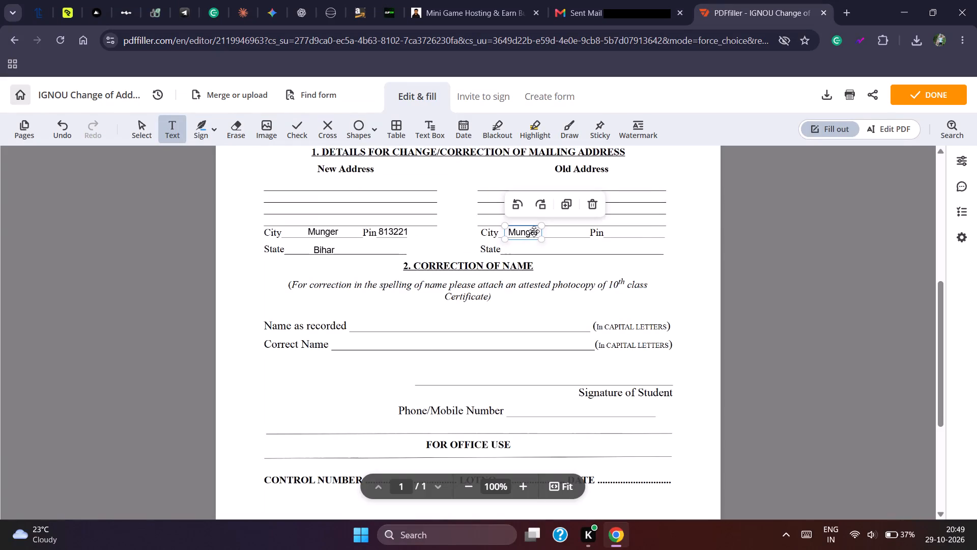
left_click_drag(534, 231, 535, 231)
left_click_drag(521, 231, 536, 233)
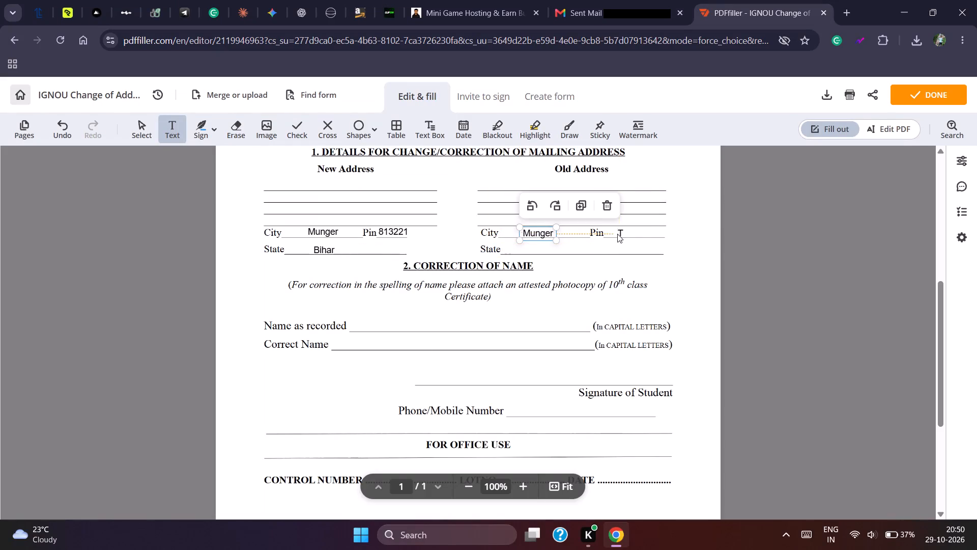
Enter the student's six-digit postal code on the Pin line under Old Address.
left_click(614, 233)
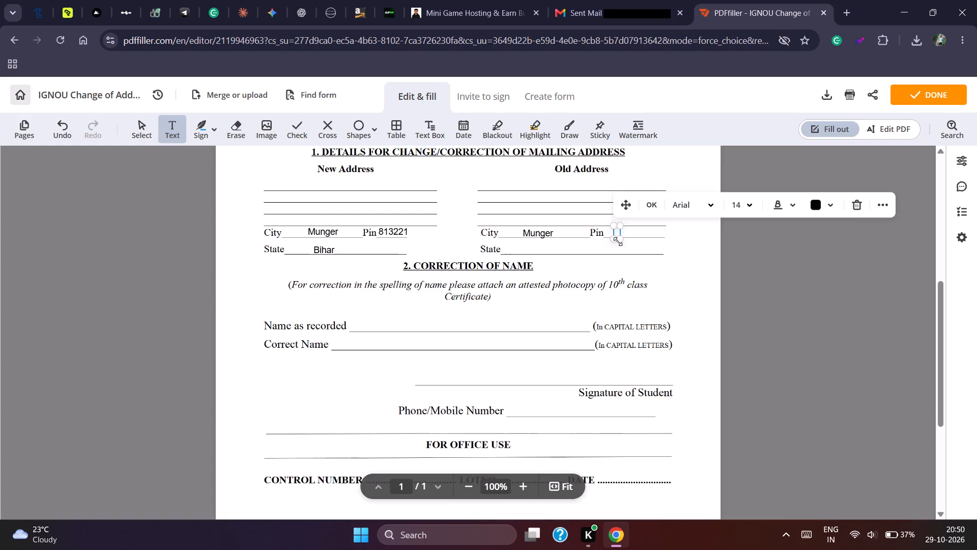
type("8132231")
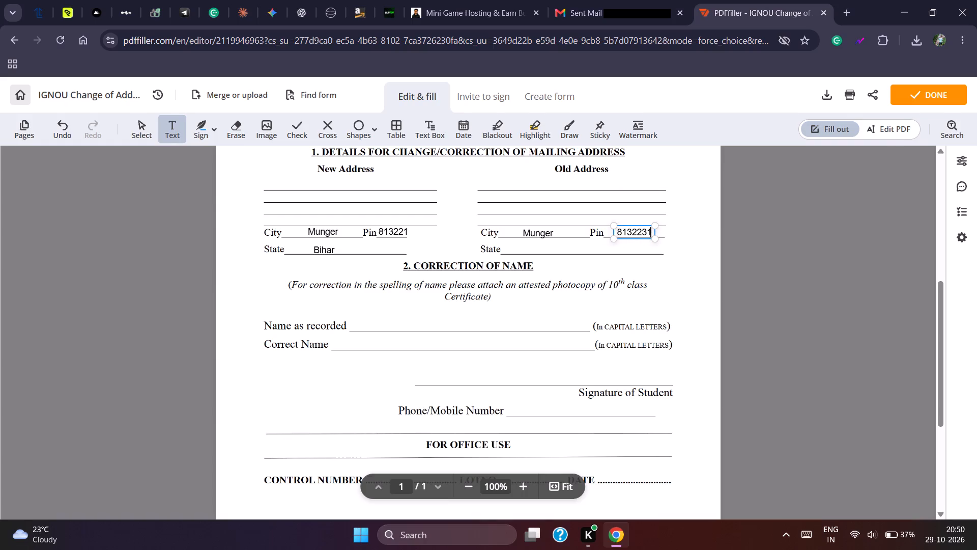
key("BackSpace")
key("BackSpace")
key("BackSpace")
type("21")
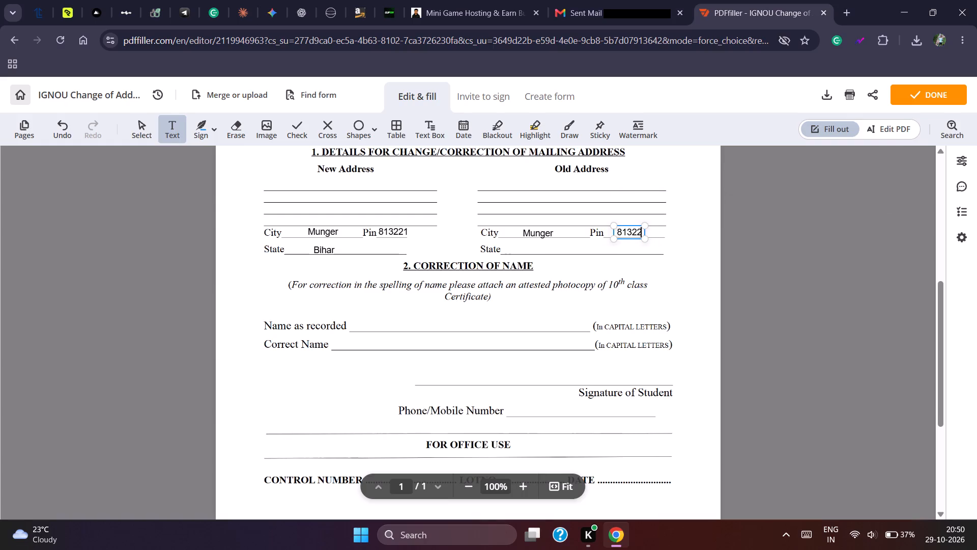
Enter the student's state under Old Address and lower the text onto the State line.
left_click(564, 249)
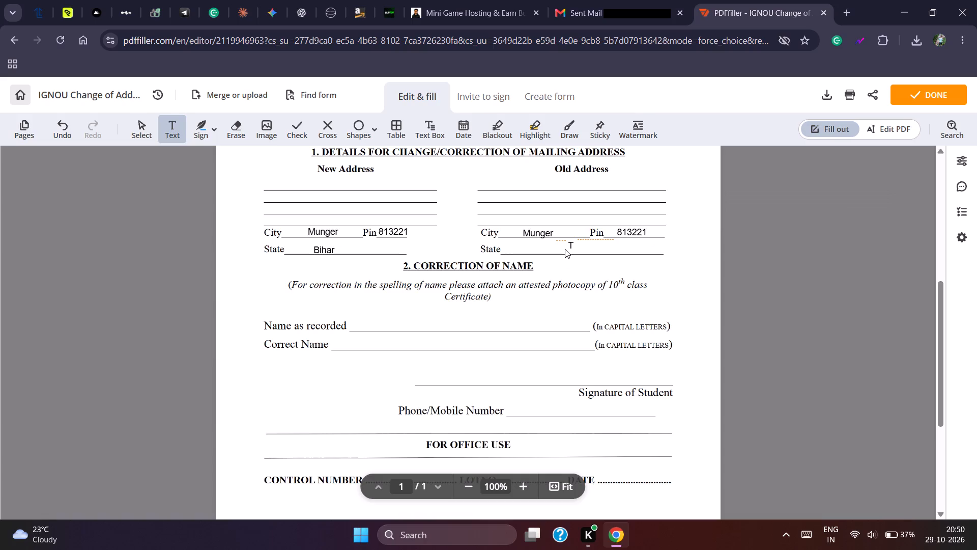
left_click_drag(565, 249, 565, 255)
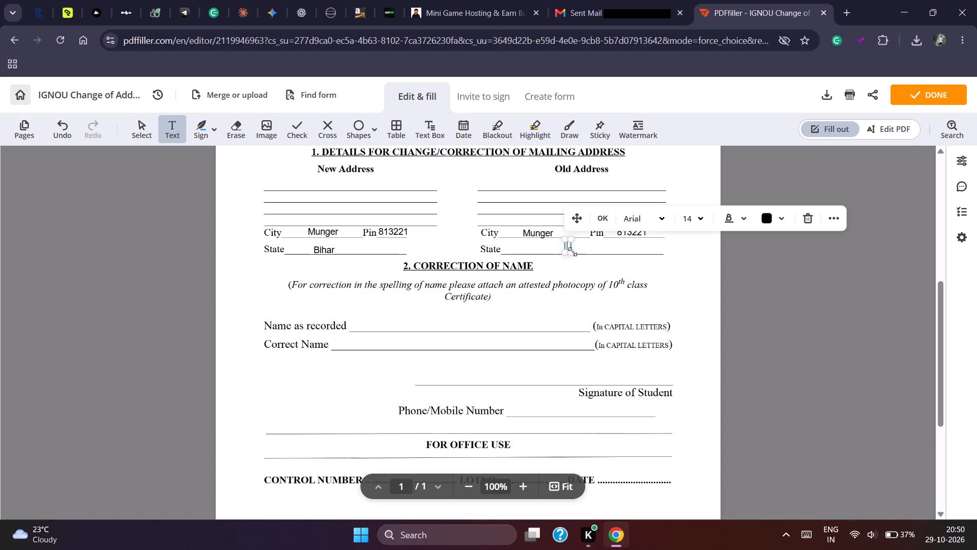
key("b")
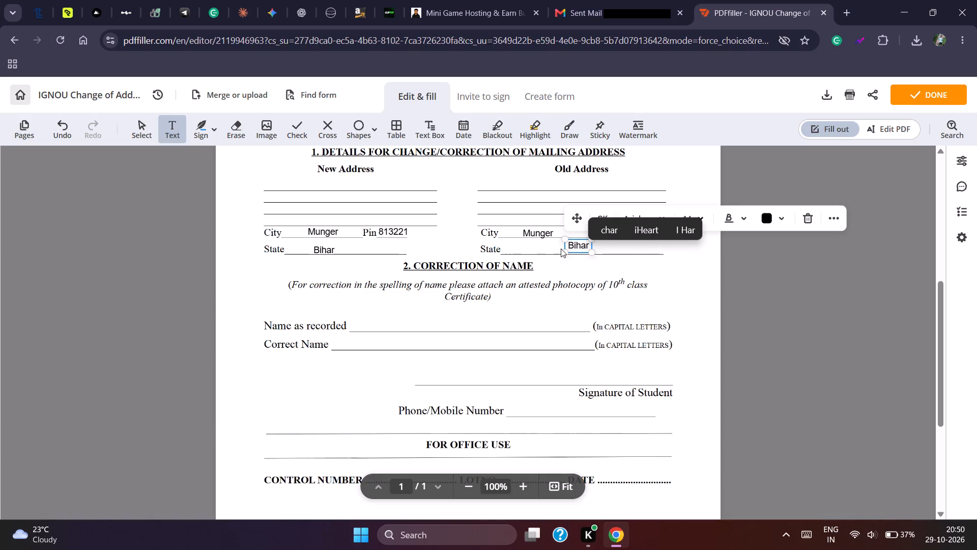
left_click(577, 244)
left_click(572, 260)
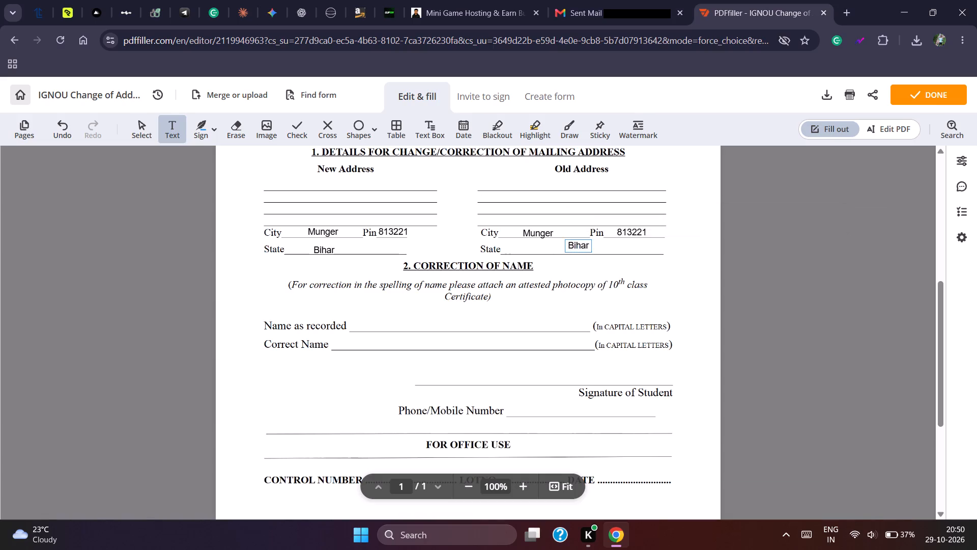
left_click_drag(579, 242, 579, 249)
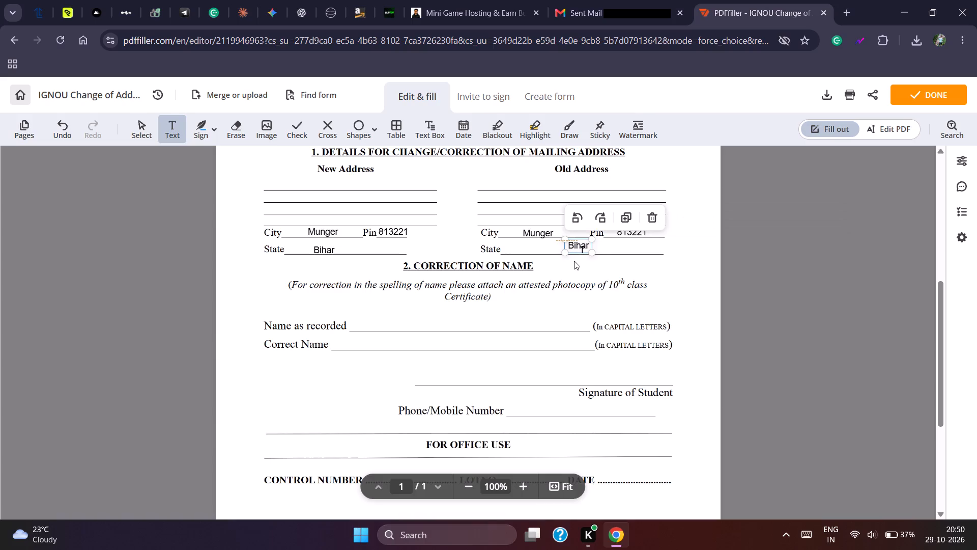
left_click(574, 261)
left_click(590, 276)
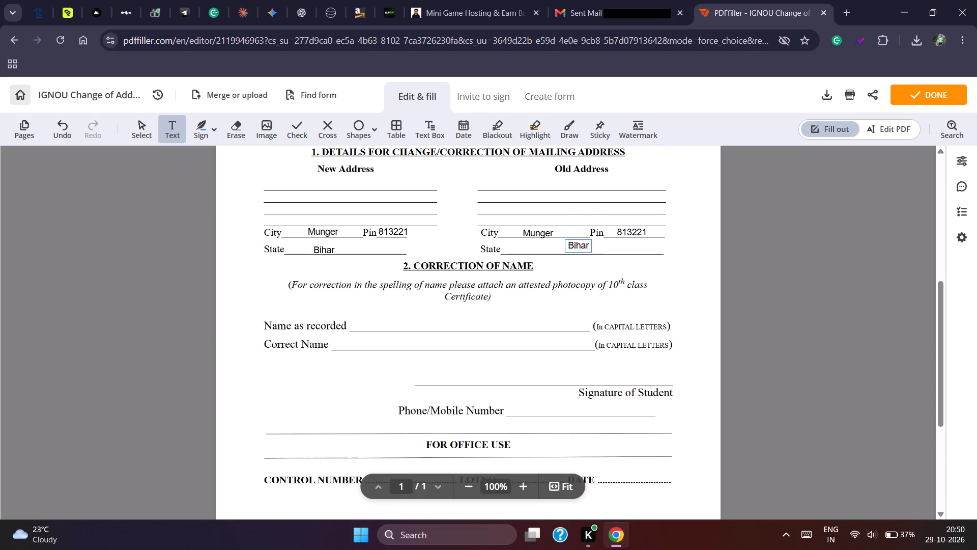
left_click_drag(579, 241, 578, 264)
left_click(578, 248)
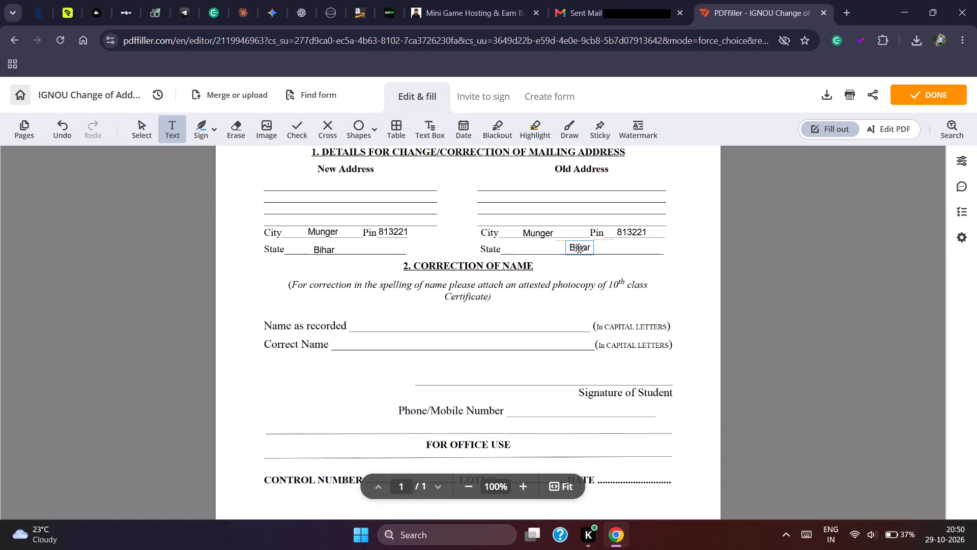
left_click(552, 263)
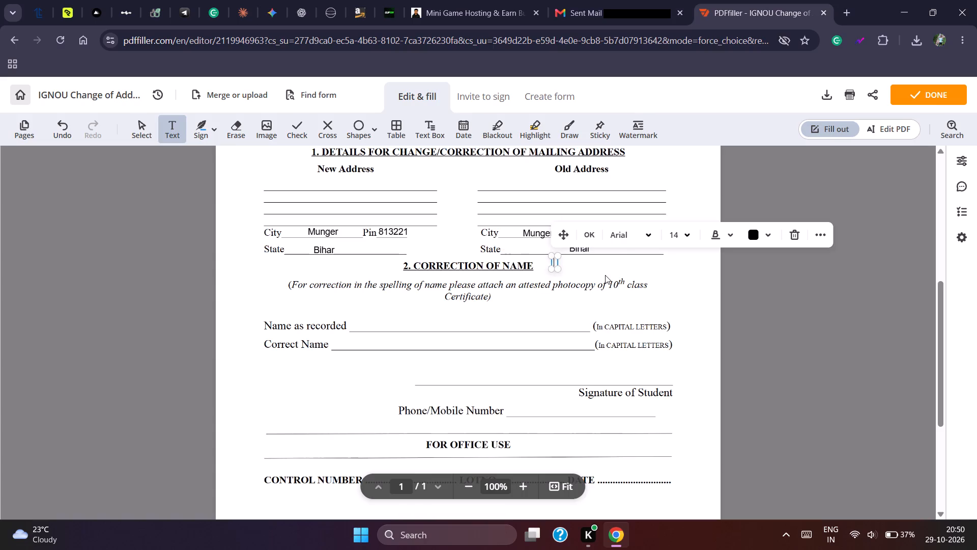
left_click(605, 275)
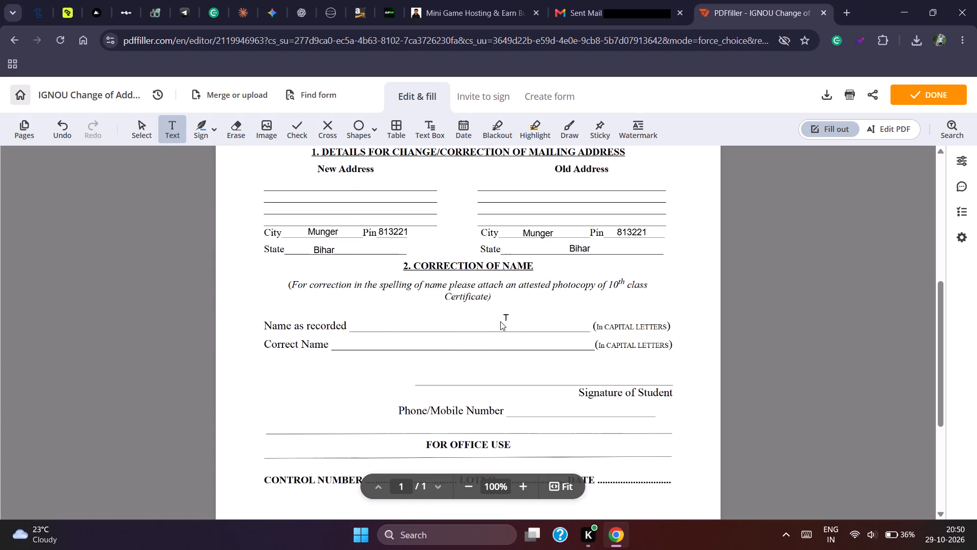
Start a text entry on the Phone/Mobile Number line below the student's signature line.
scroll(500, 321, "up", 1)
scroll(501, 326, "down", 1)
scroll(440, 308, "up", 1)
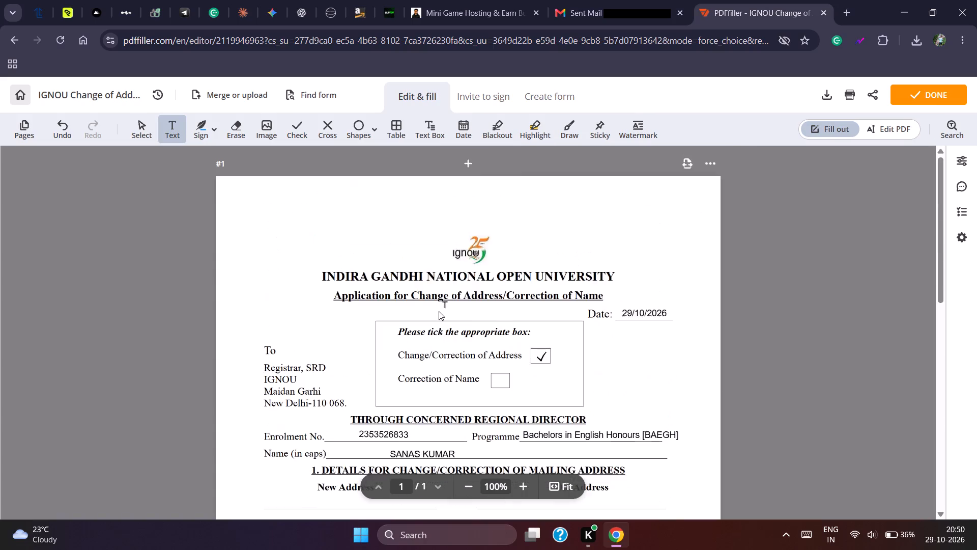
scroll(438, 313, "down", 1)
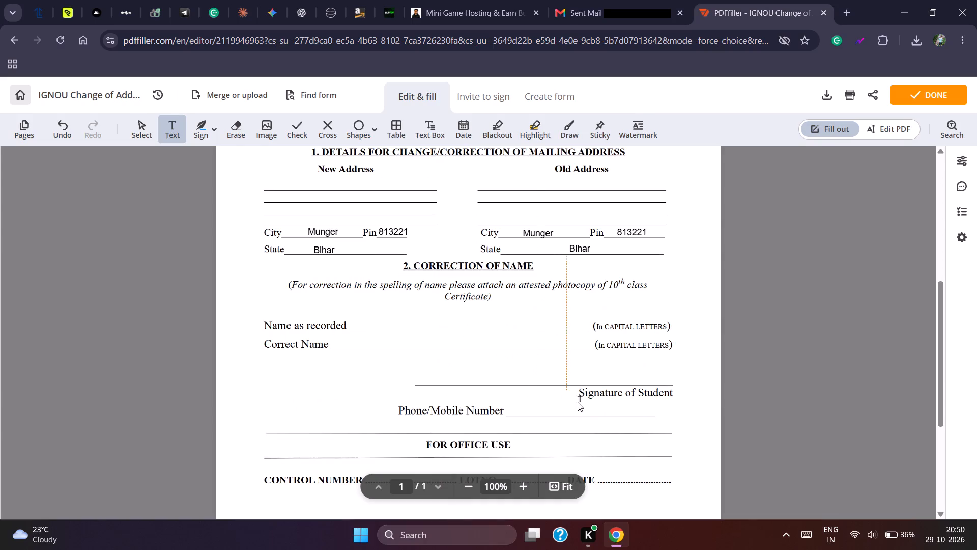
left_click(522, 408)
left_click(525, 418)
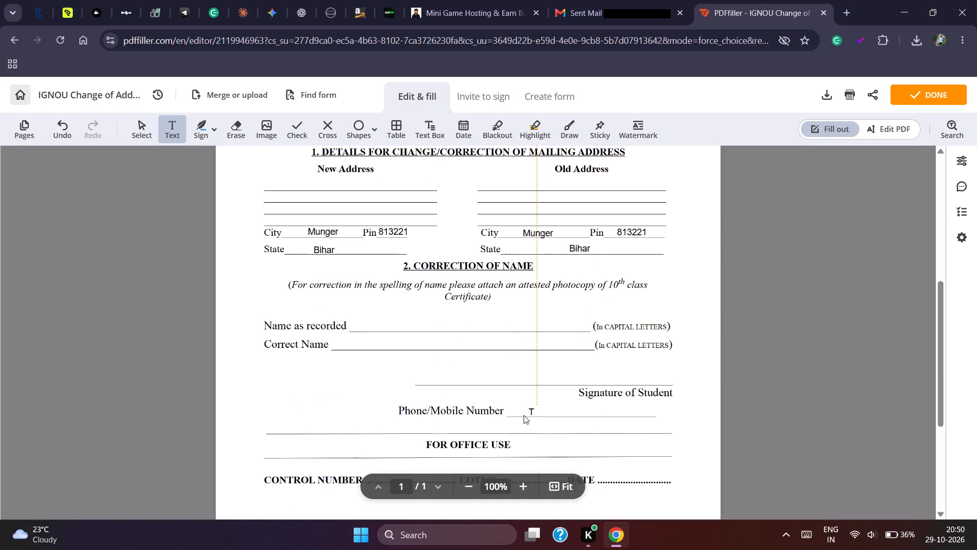
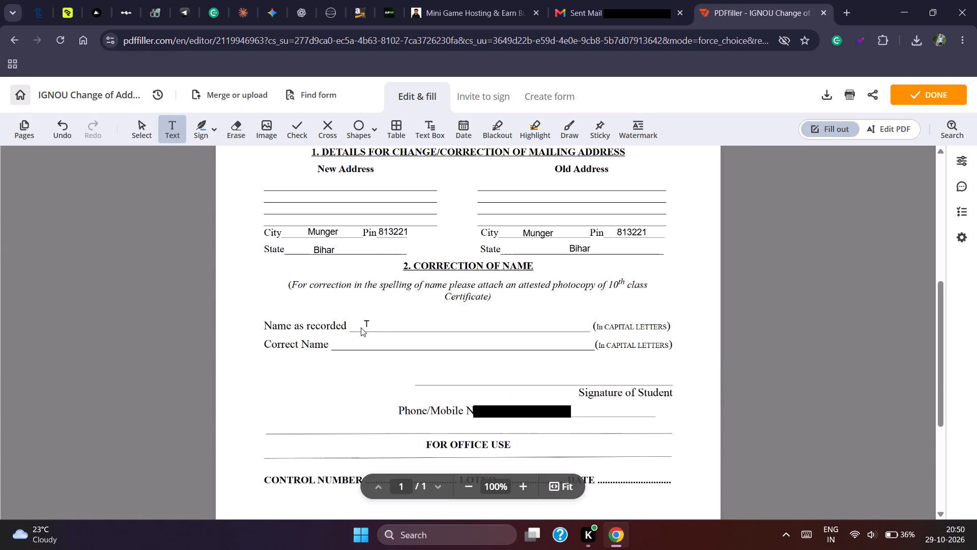
Enter the misspelled locality name on the Name as recorded line and shift the text farther along that line.
left_click(361, 328)
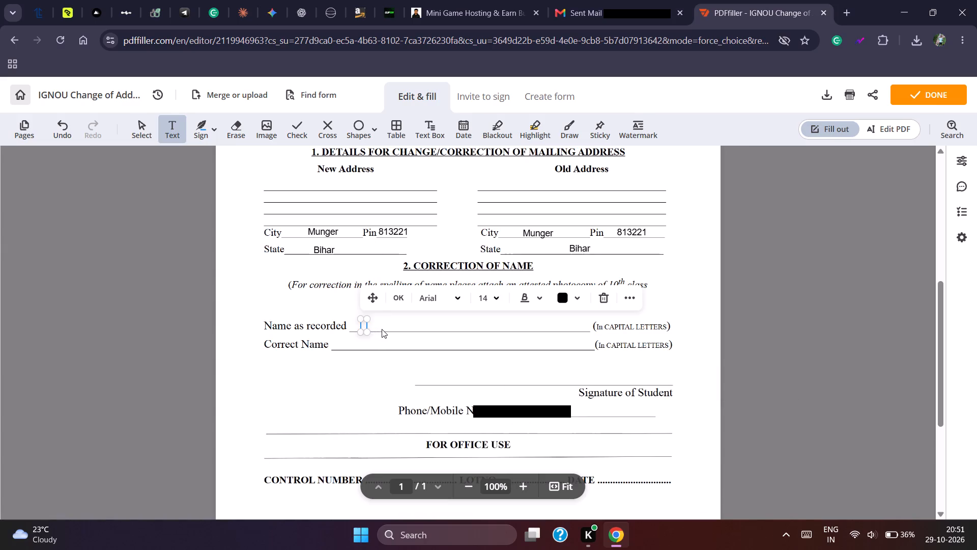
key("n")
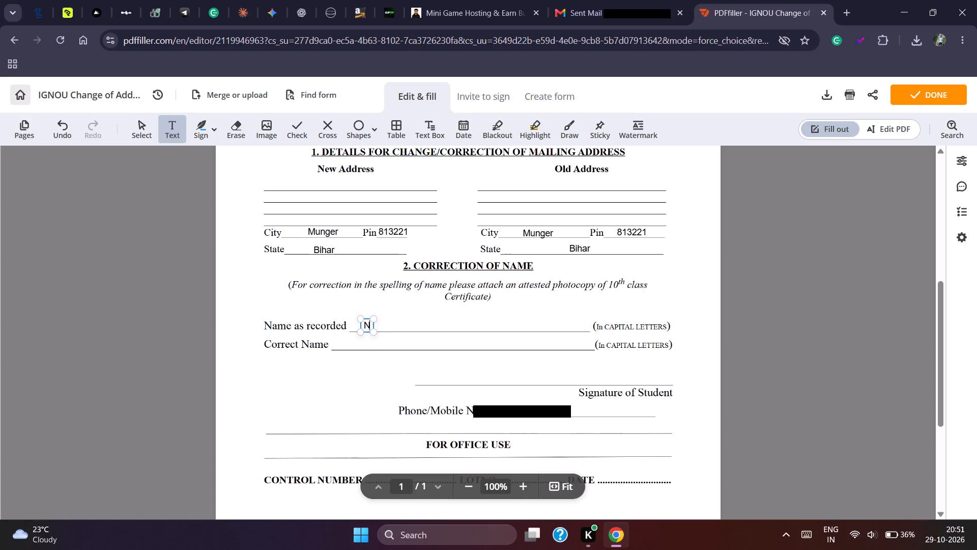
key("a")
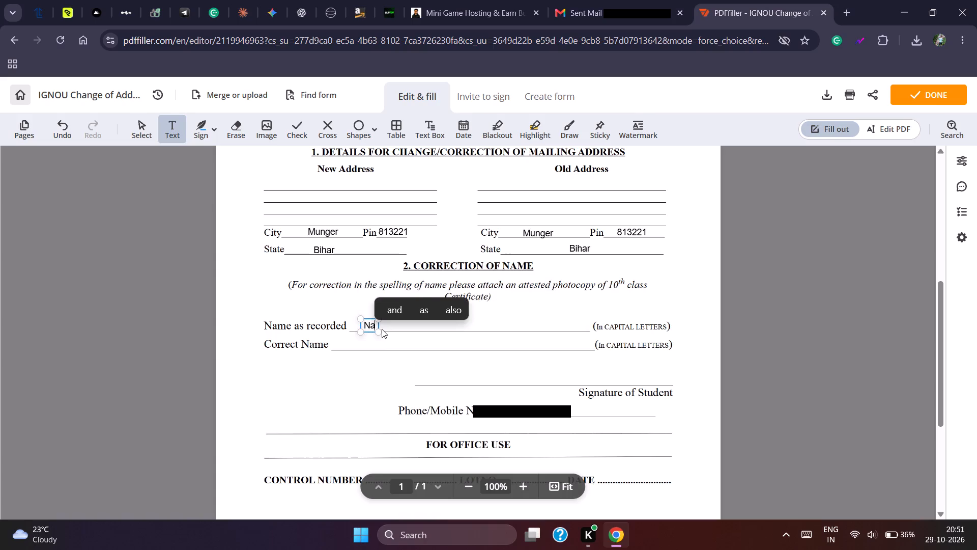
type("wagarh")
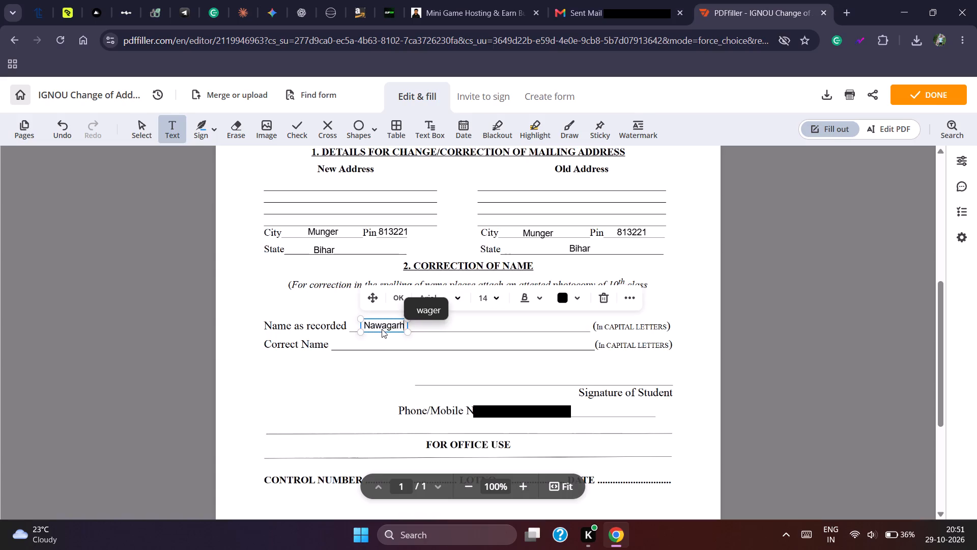
left_click_drag(387, 325, 416, 328)
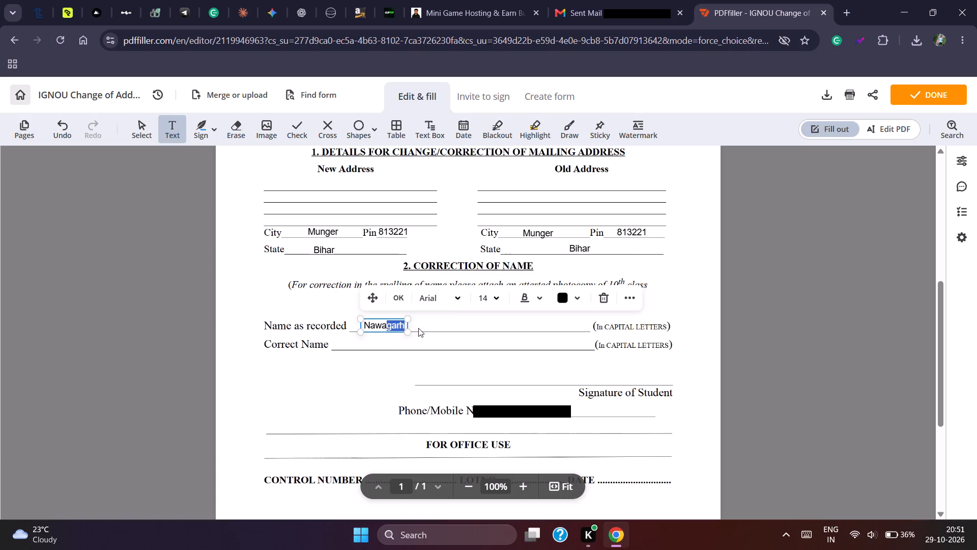
left_click(434, 317)
left_click_drag(389, 327, 434, 332)
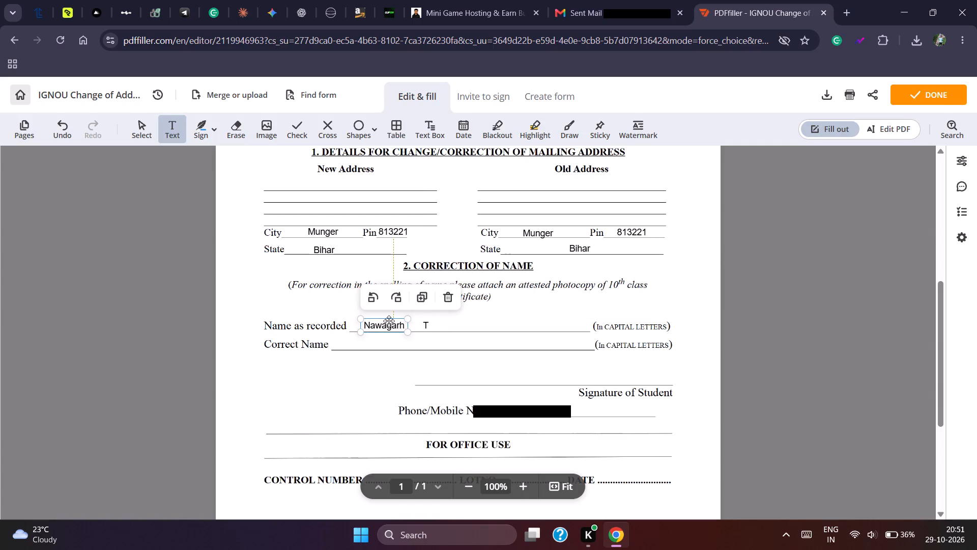
left_click_drag(389, 324, 446, 324)
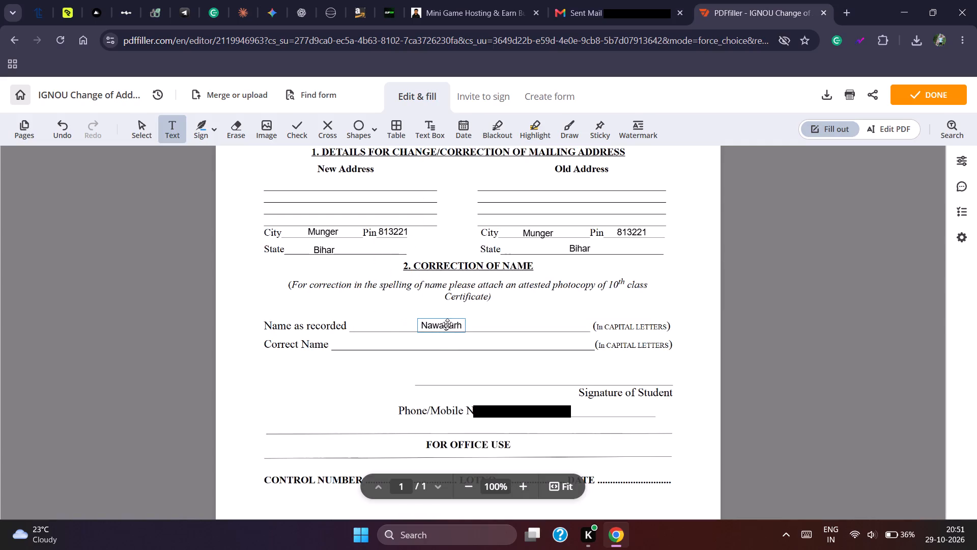
Enter the corrected locality spelling on the Correct Name line in the Correction of Name section.
left_click(435, 342)
left_click(422, 342)
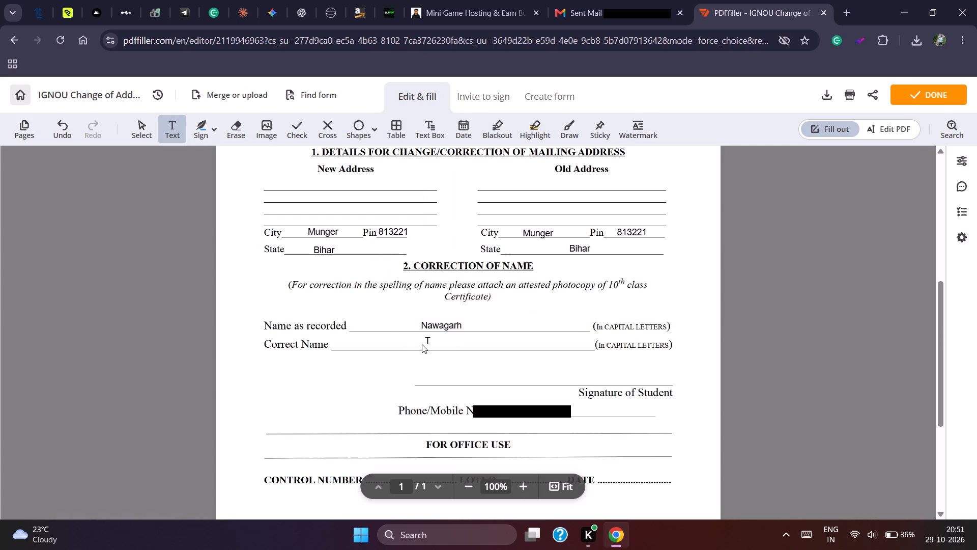
left_click(422, 346)
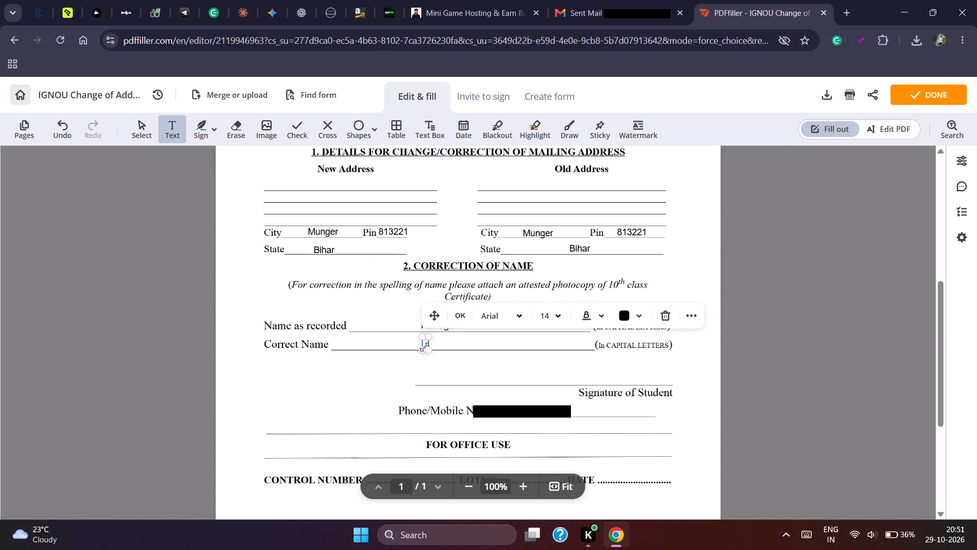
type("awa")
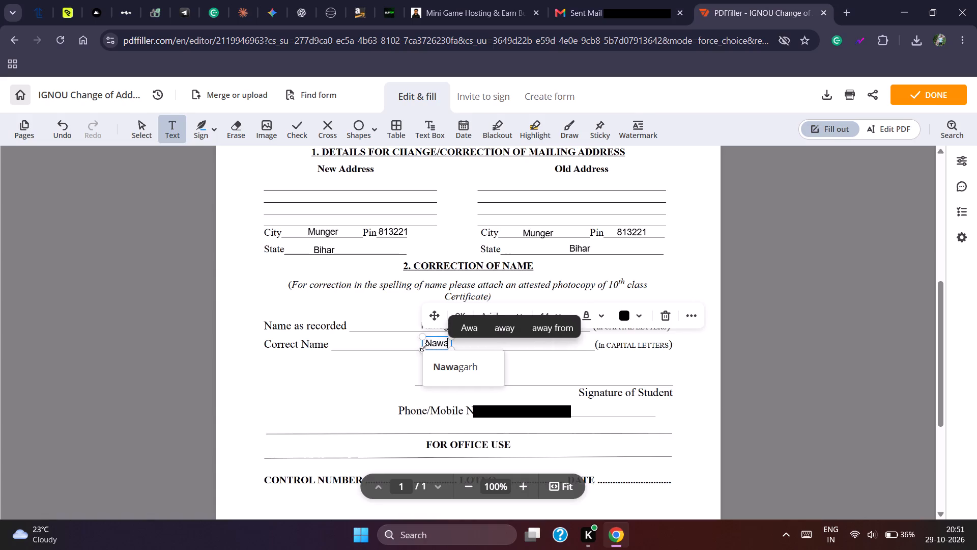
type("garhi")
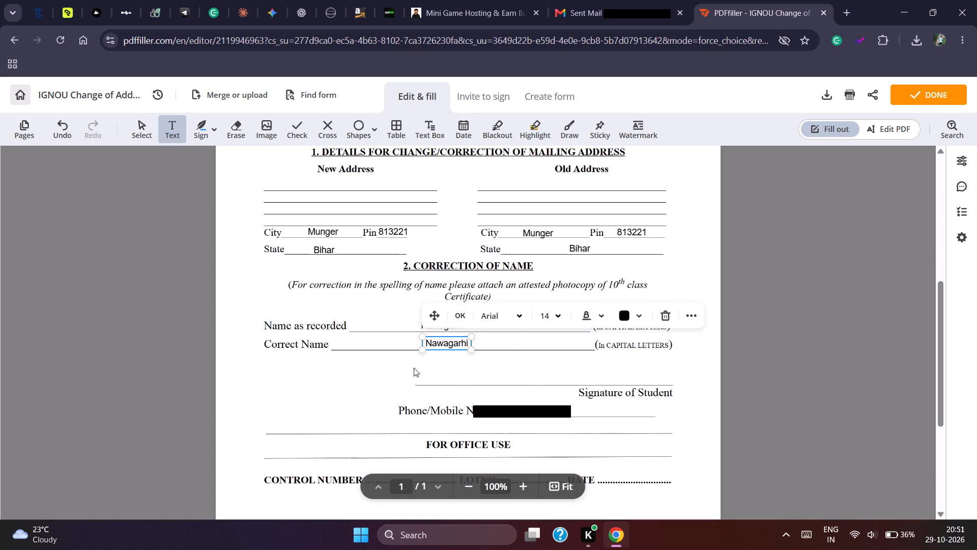
left_click(414, 368)
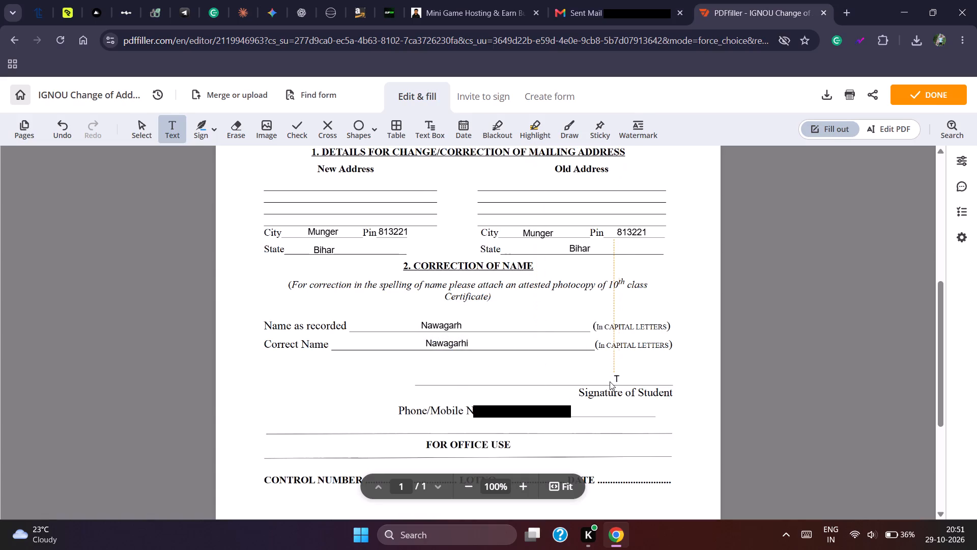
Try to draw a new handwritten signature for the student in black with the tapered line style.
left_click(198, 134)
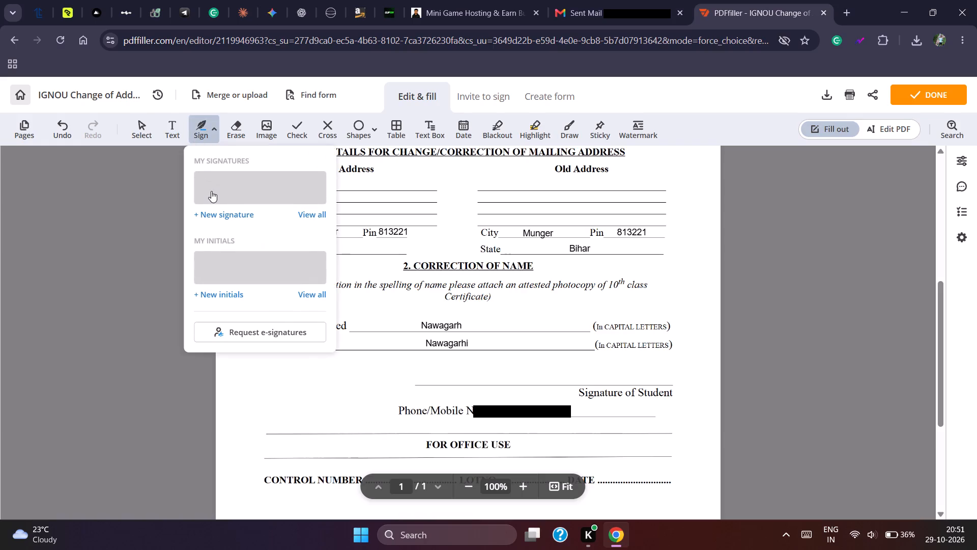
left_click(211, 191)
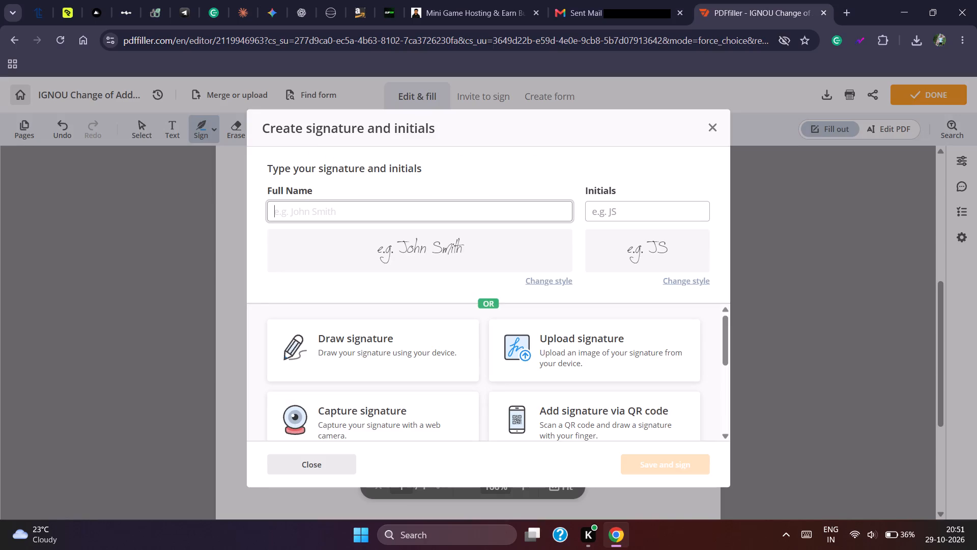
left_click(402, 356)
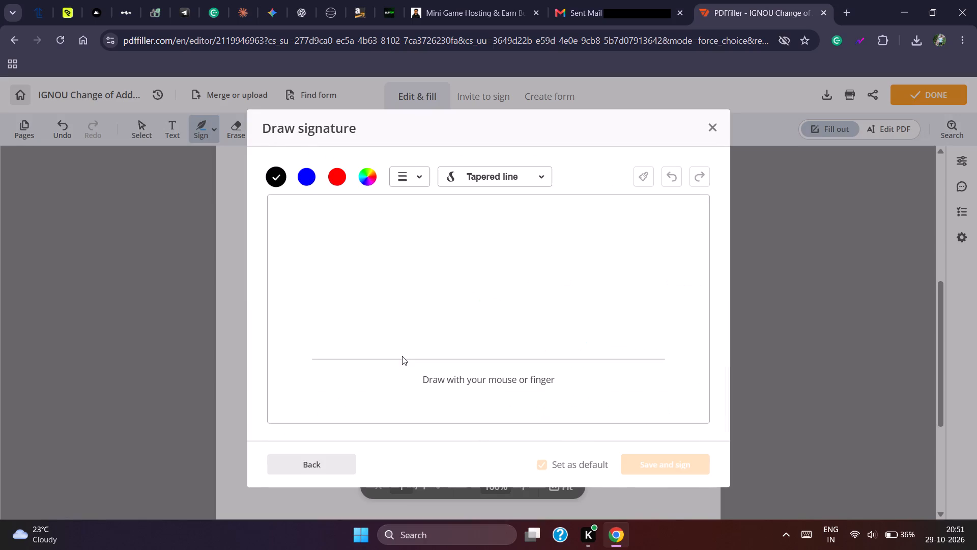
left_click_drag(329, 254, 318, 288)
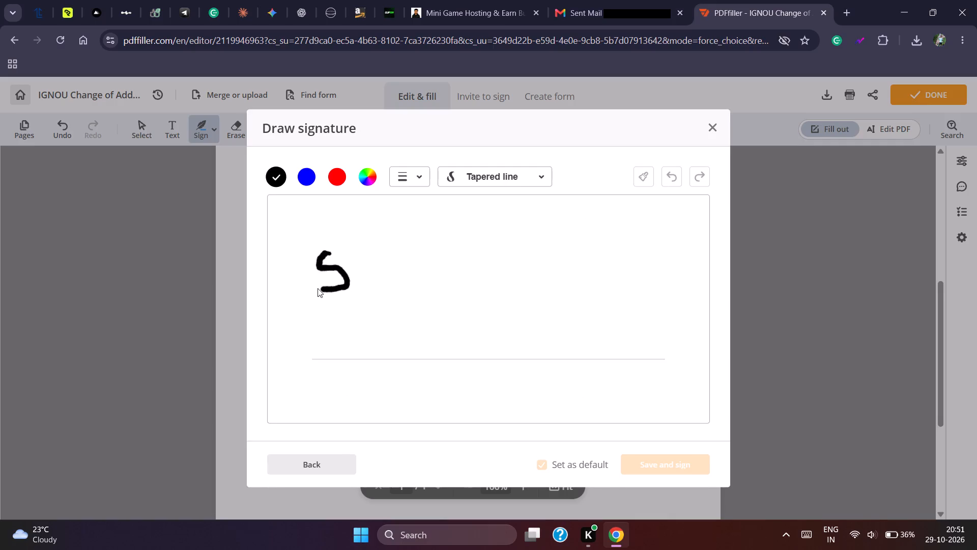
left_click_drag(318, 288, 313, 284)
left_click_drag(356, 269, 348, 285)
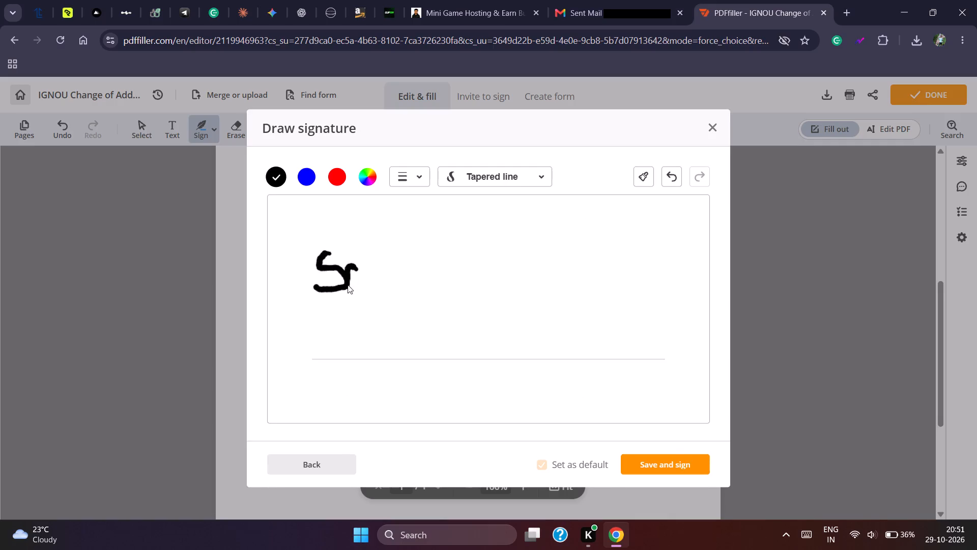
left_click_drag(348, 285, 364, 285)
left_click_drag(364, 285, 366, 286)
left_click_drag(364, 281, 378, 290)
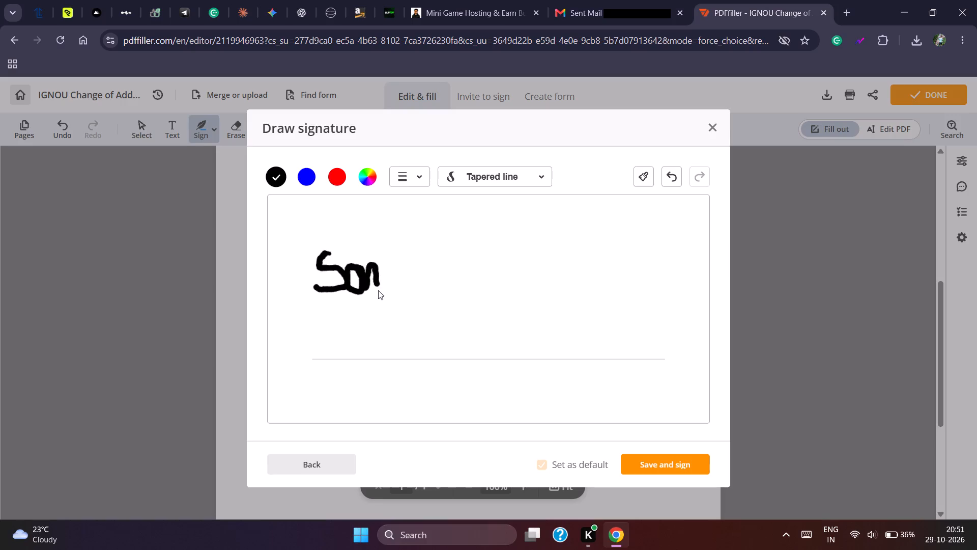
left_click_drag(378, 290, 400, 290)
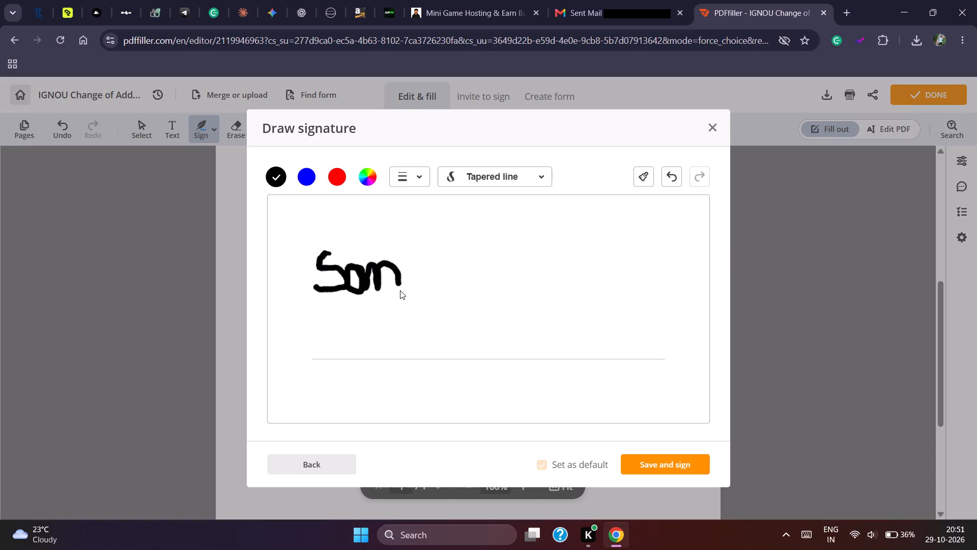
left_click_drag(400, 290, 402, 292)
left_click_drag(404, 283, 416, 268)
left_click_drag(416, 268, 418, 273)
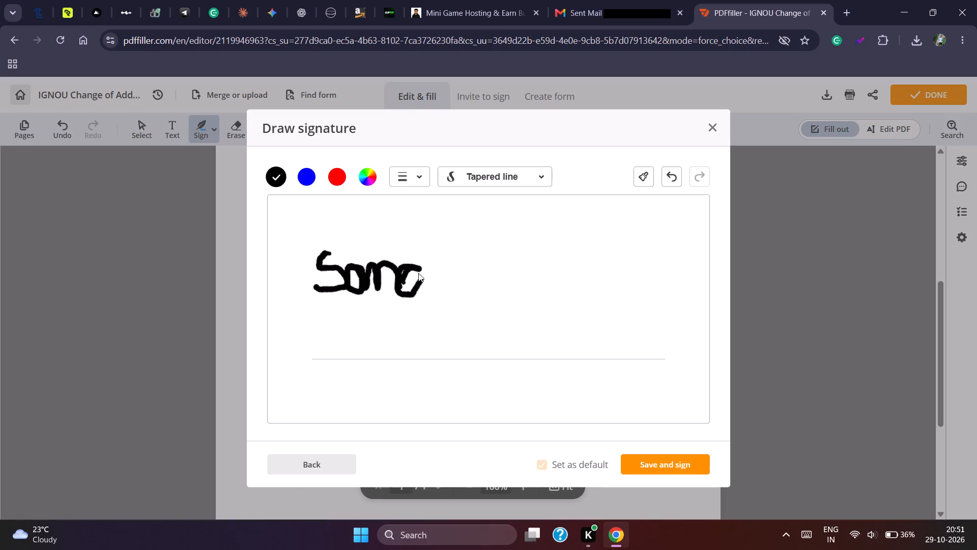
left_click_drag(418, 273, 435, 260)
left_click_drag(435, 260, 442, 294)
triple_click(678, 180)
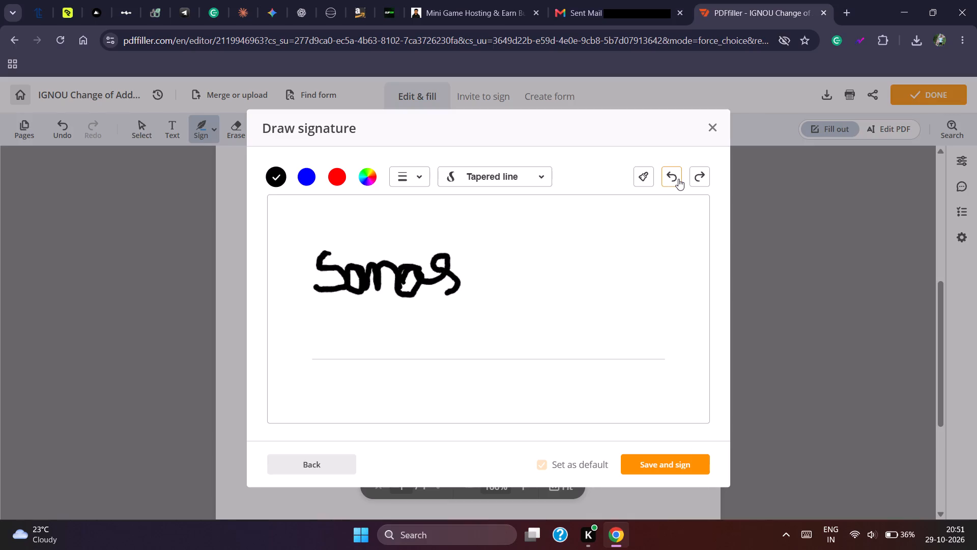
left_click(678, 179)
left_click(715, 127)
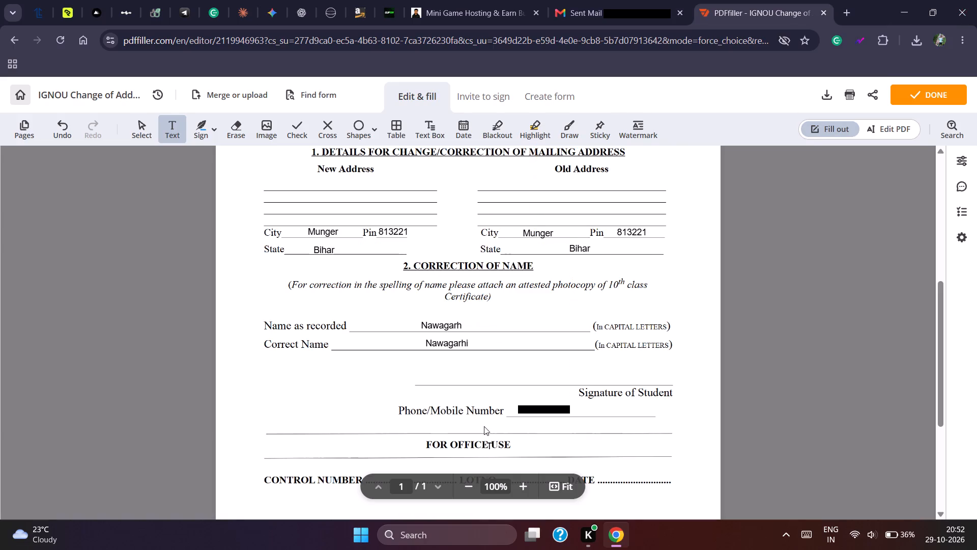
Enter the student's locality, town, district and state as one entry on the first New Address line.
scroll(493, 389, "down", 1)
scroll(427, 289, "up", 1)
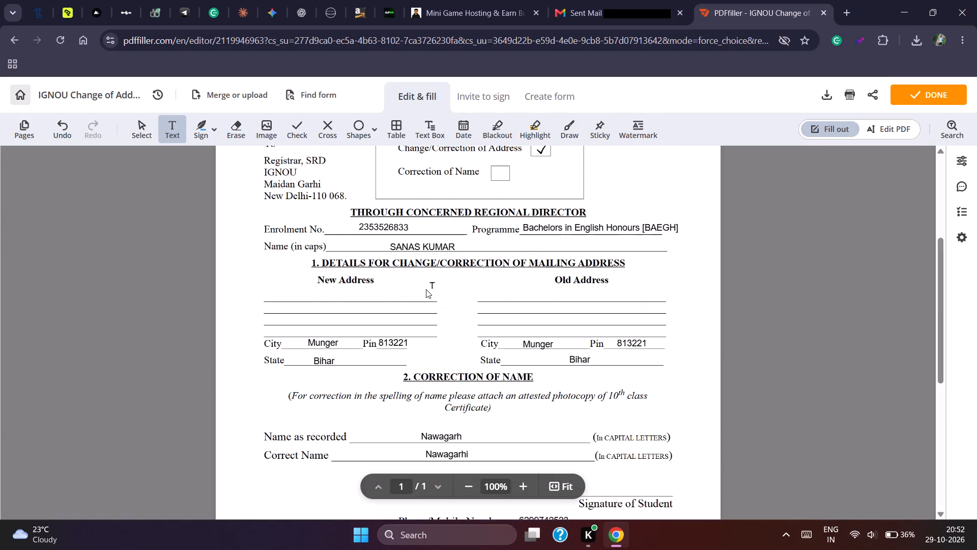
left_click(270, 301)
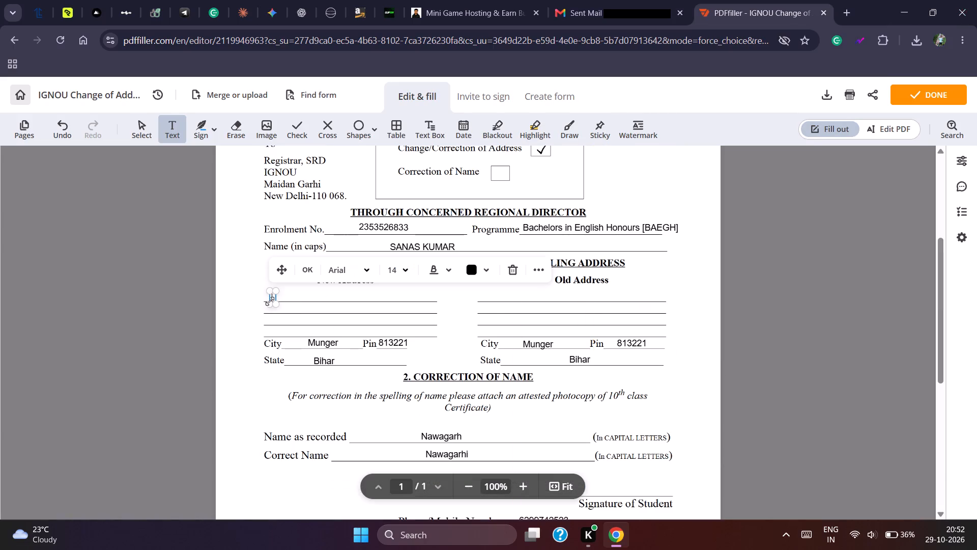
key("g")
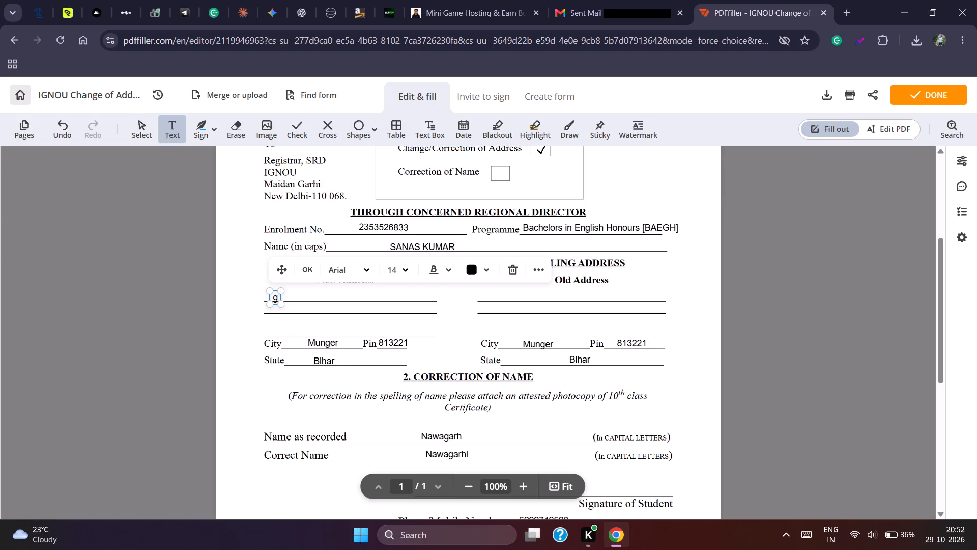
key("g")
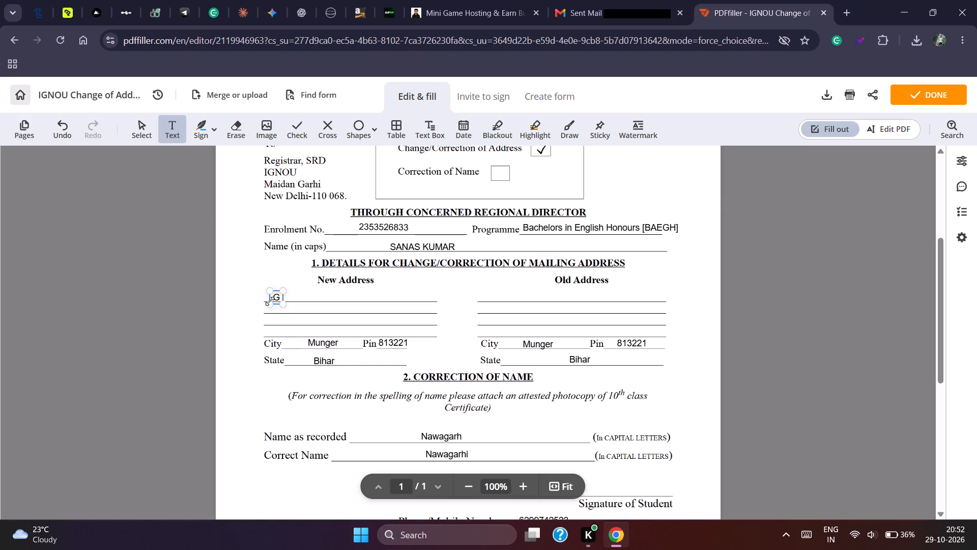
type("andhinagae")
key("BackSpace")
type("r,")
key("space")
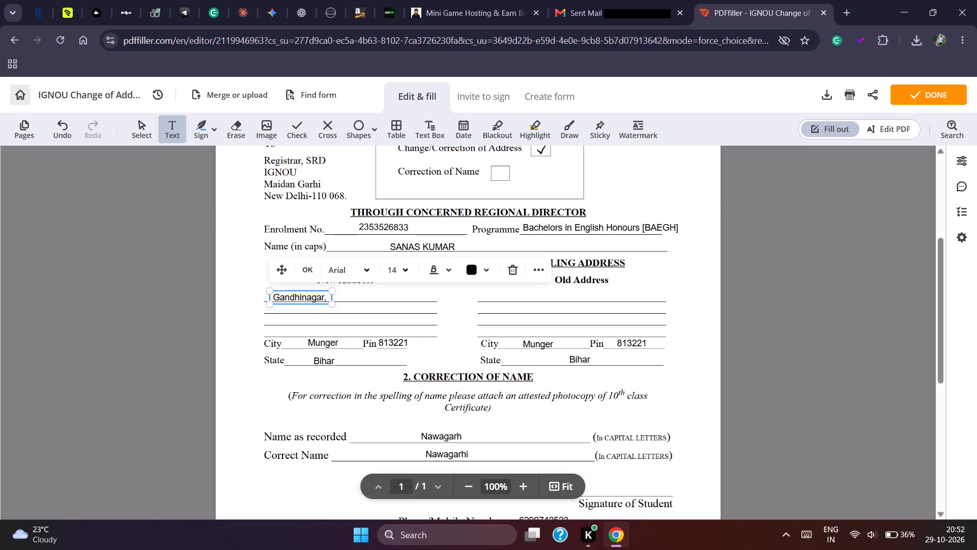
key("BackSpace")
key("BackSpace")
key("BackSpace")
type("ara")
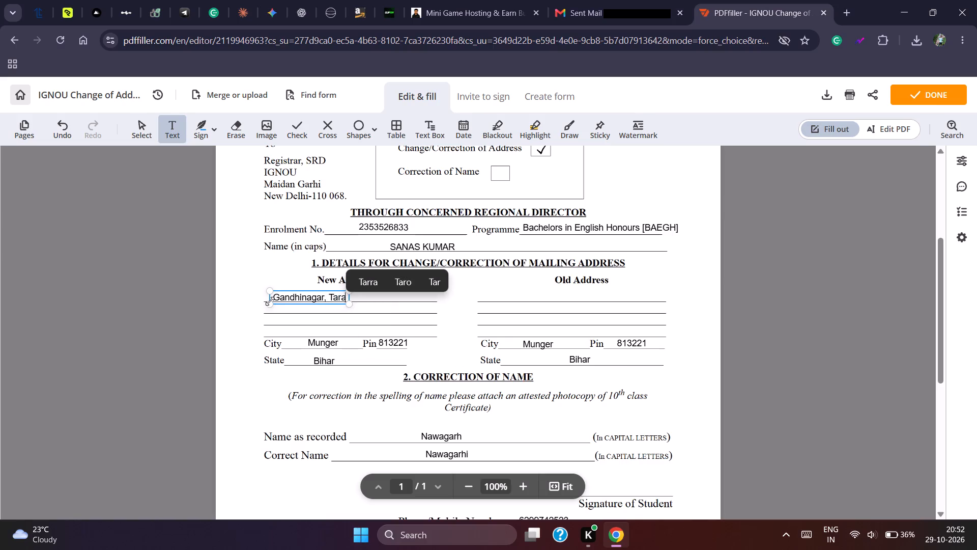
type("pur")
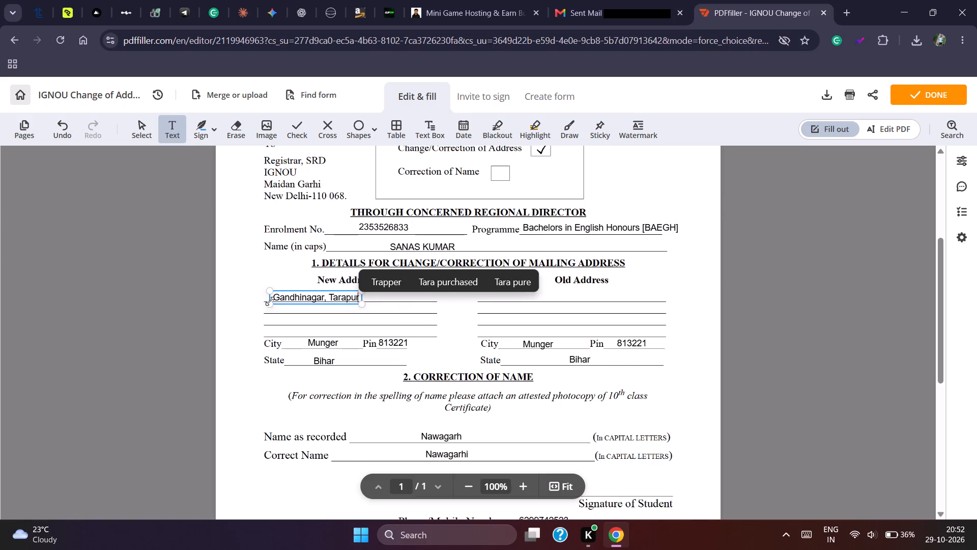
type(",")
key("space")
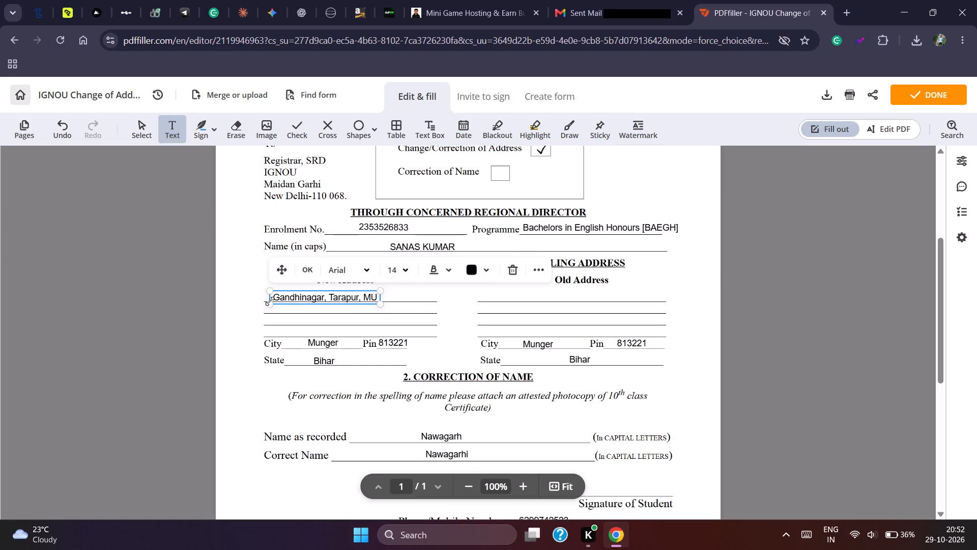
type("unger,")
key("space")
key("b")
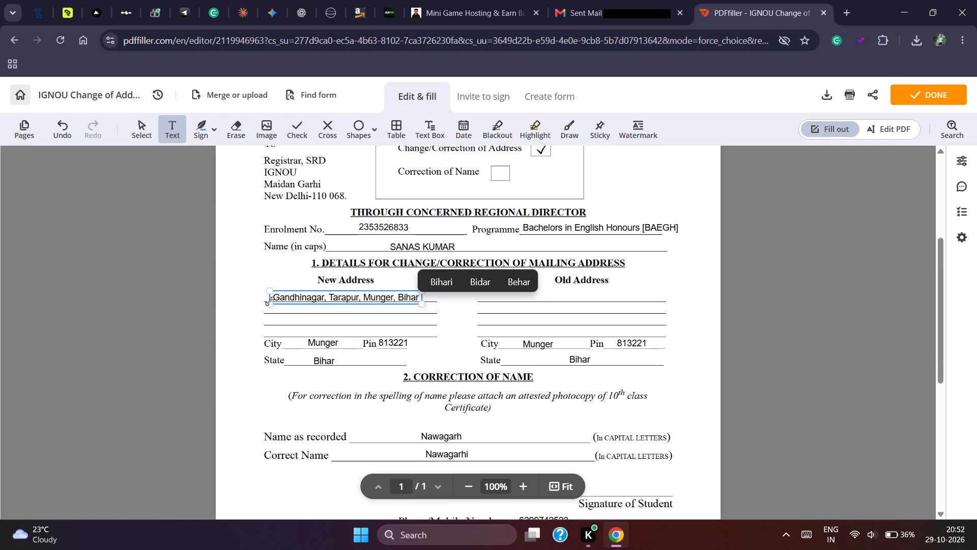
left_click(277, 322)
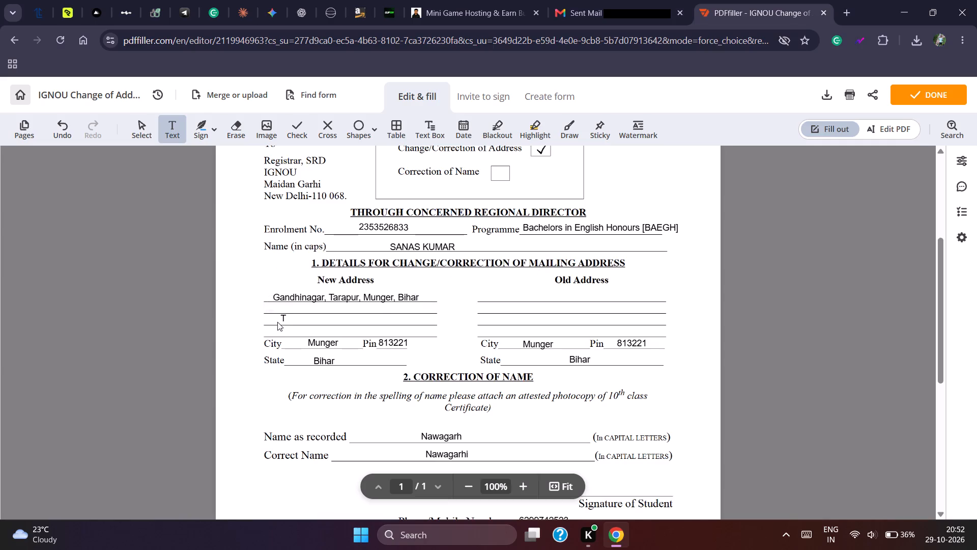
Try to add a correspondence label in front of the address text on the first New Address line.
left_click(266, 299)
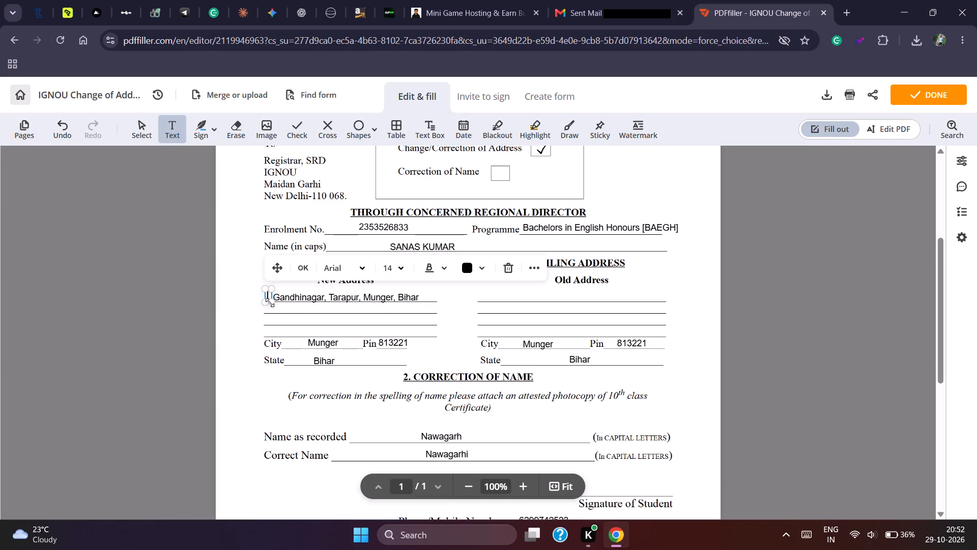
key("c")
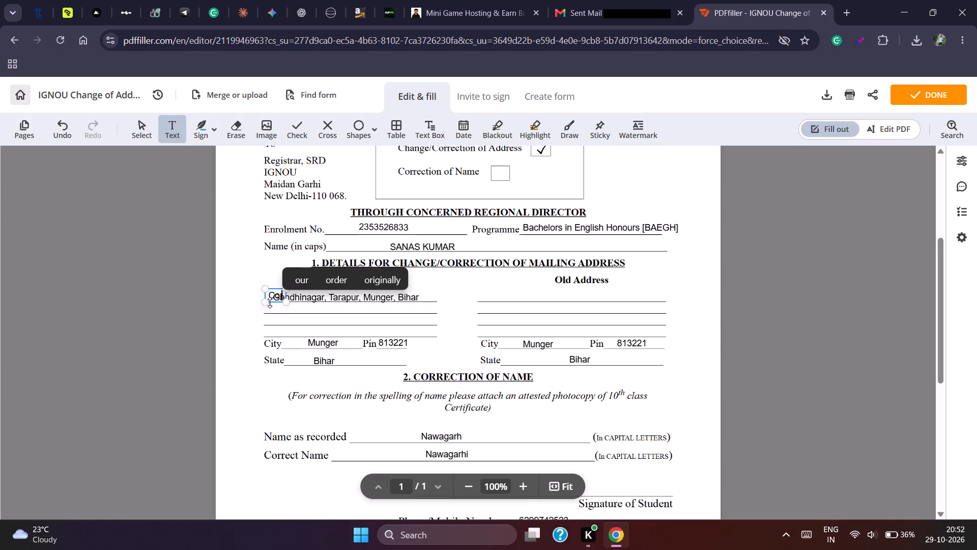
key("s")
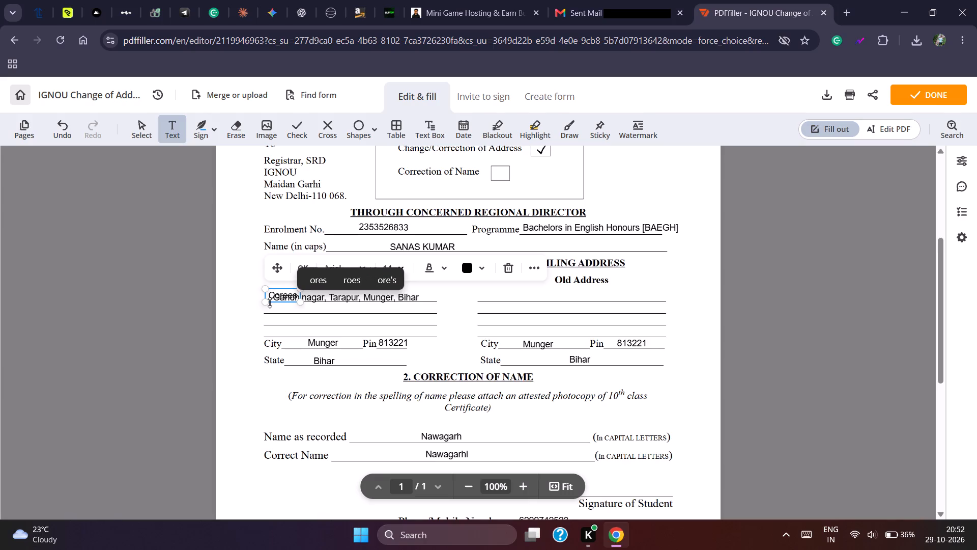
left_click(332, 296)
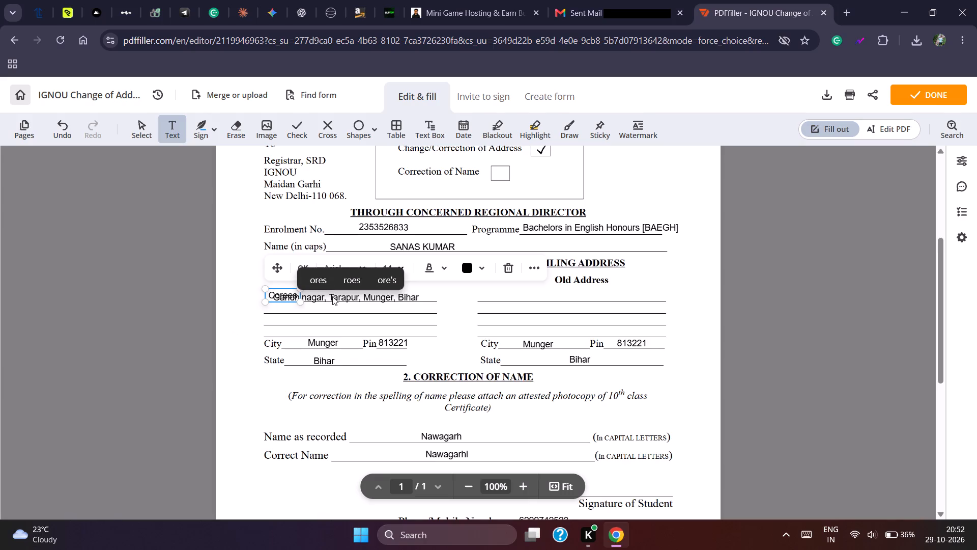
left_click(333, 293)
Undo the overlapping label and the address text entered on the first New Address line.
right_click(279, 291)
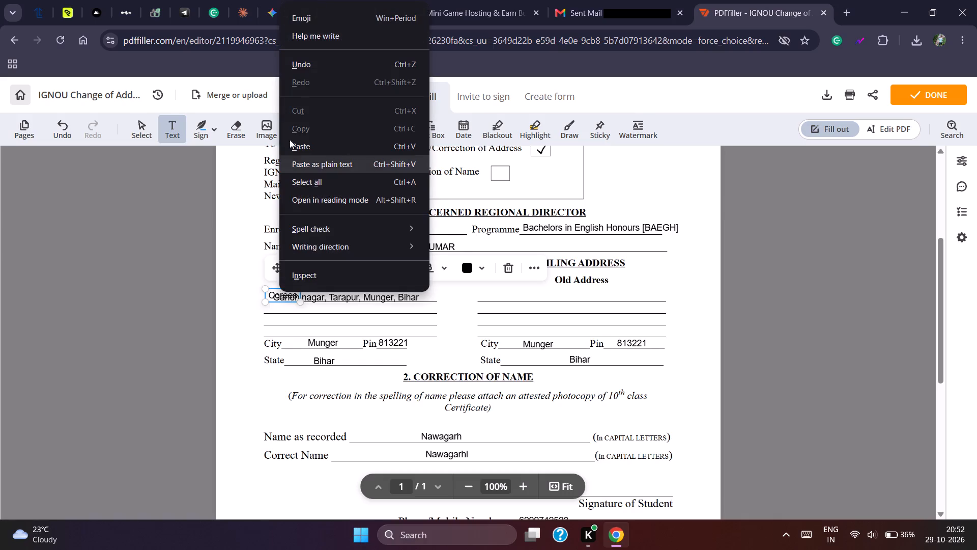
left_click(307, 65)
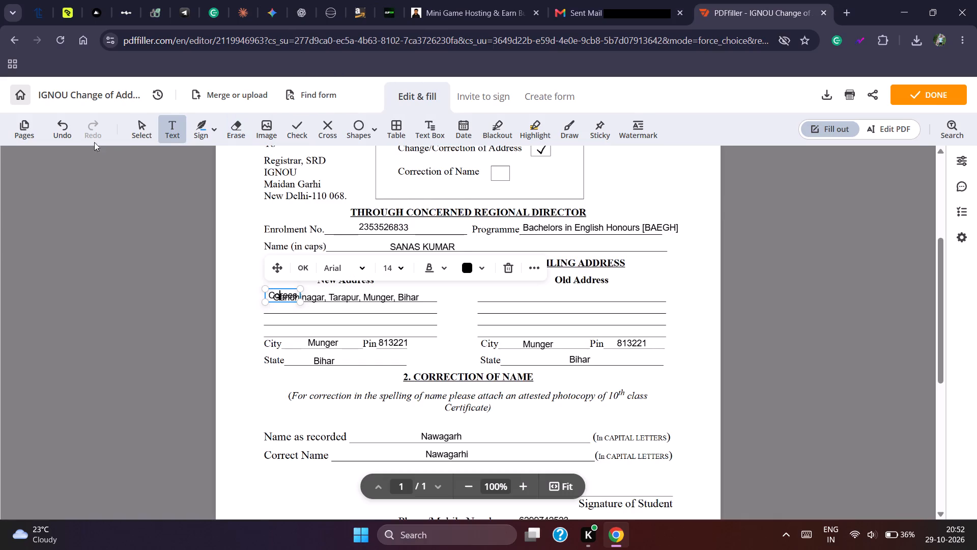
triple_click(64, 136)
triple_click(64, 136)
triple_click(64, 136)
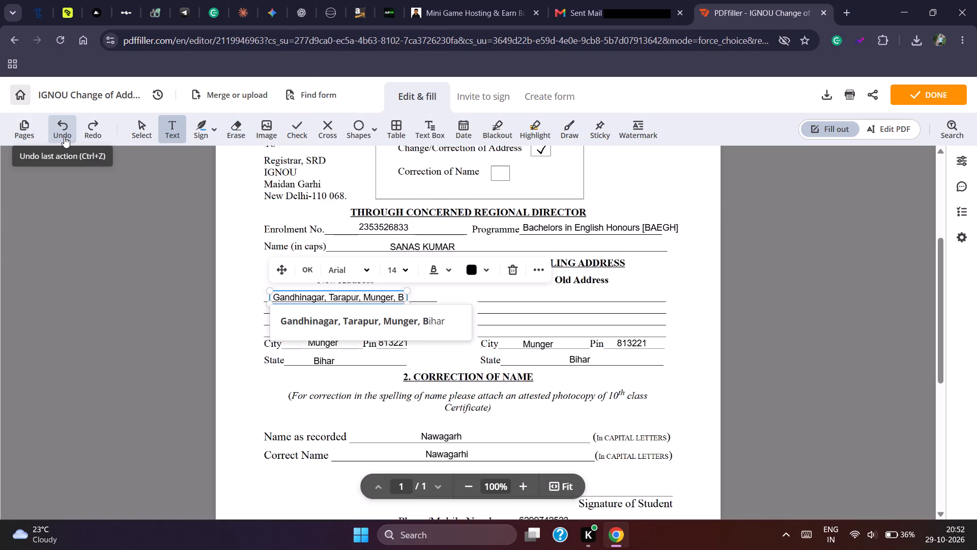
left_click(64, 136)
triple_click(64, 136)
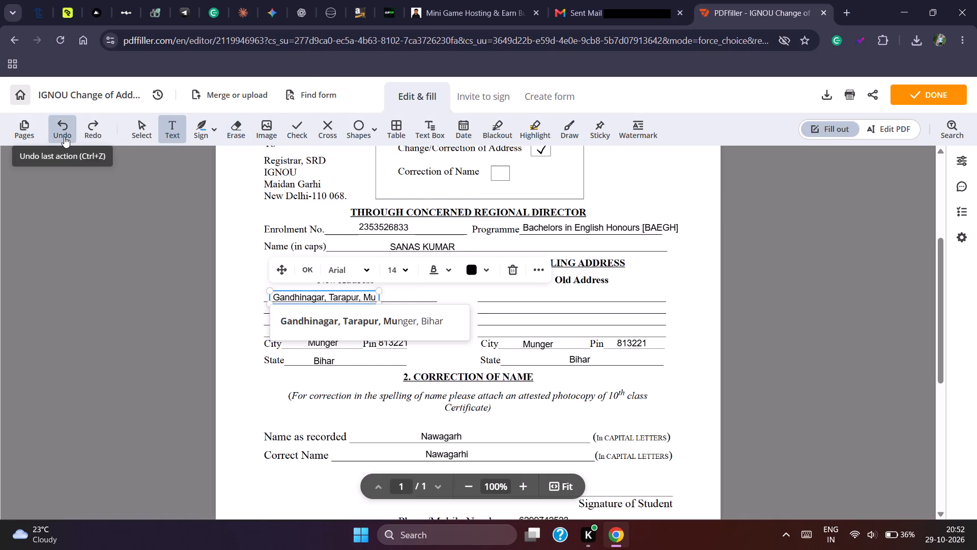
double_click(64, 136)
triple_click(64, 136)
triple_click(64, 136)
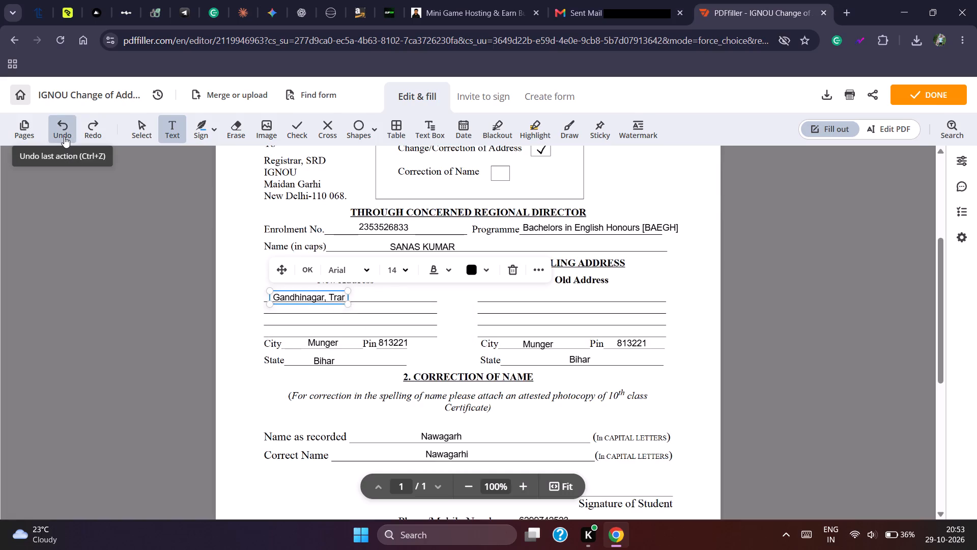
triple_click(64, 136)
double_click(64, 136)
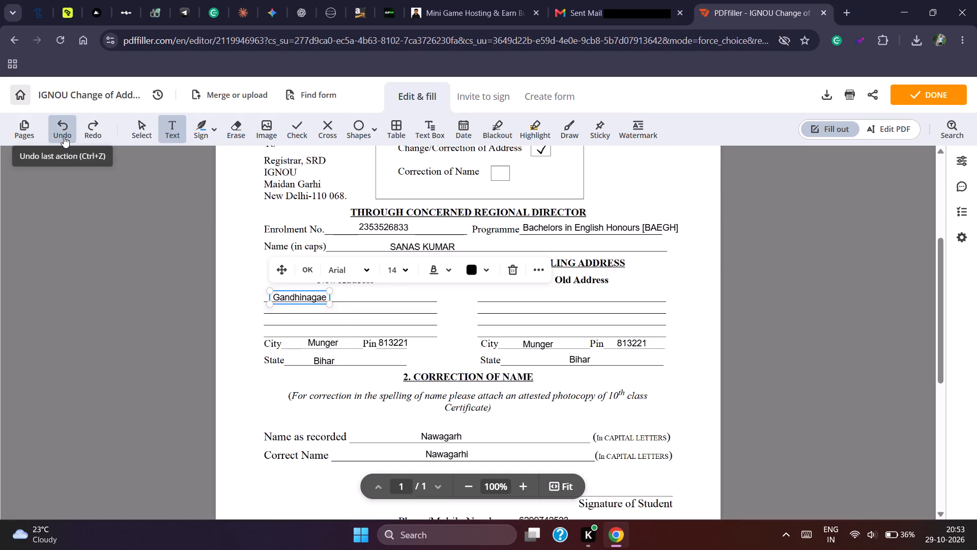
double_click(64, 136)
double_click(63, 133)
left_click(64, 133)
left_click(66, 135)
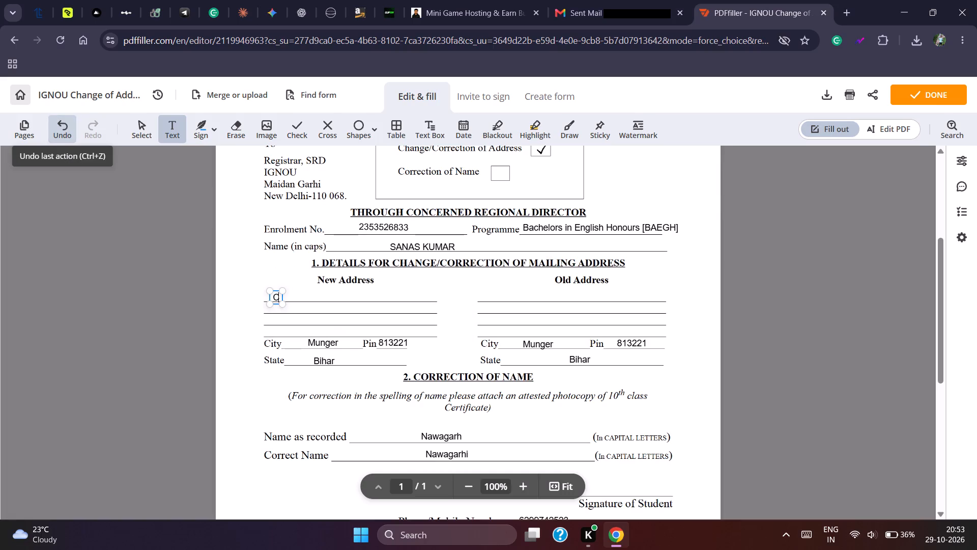
Enter the label "Correspondence Address -" at the start of the first New Address line.
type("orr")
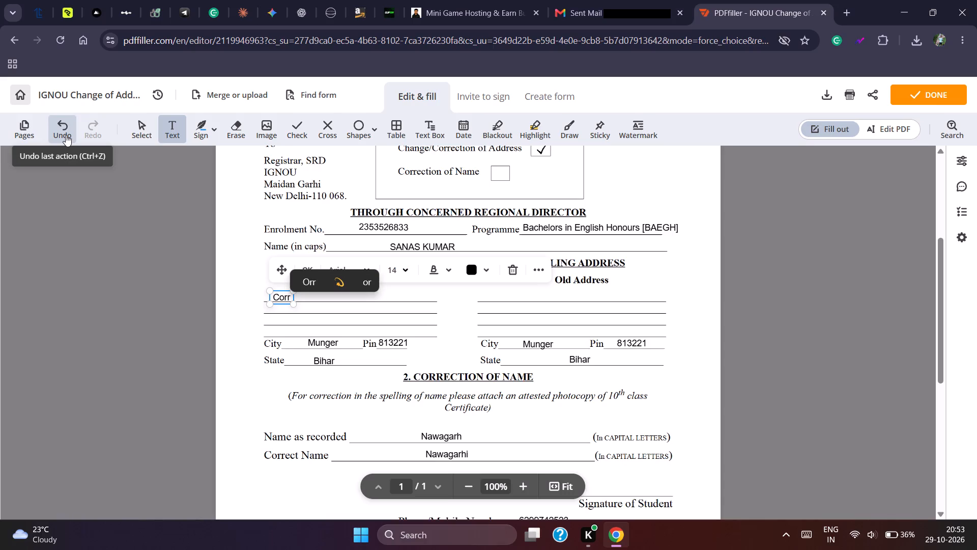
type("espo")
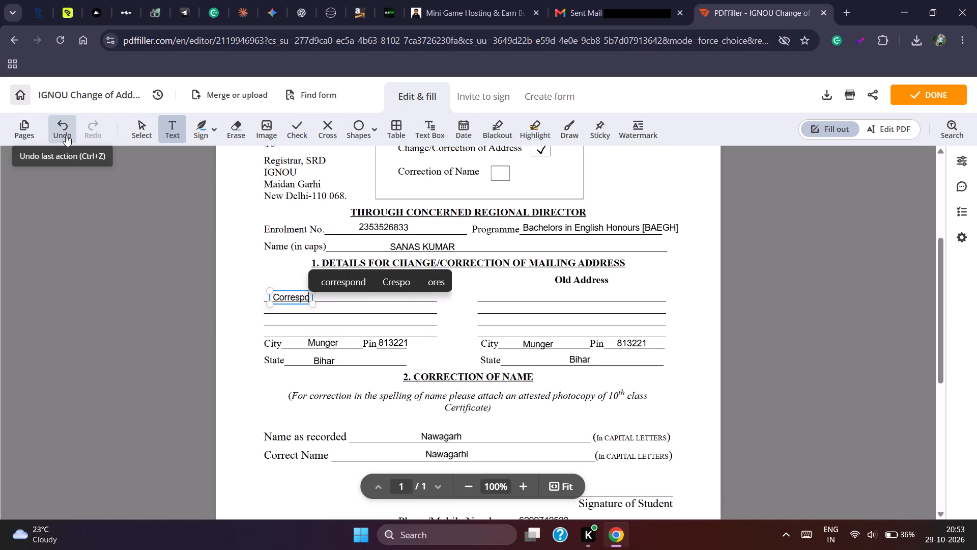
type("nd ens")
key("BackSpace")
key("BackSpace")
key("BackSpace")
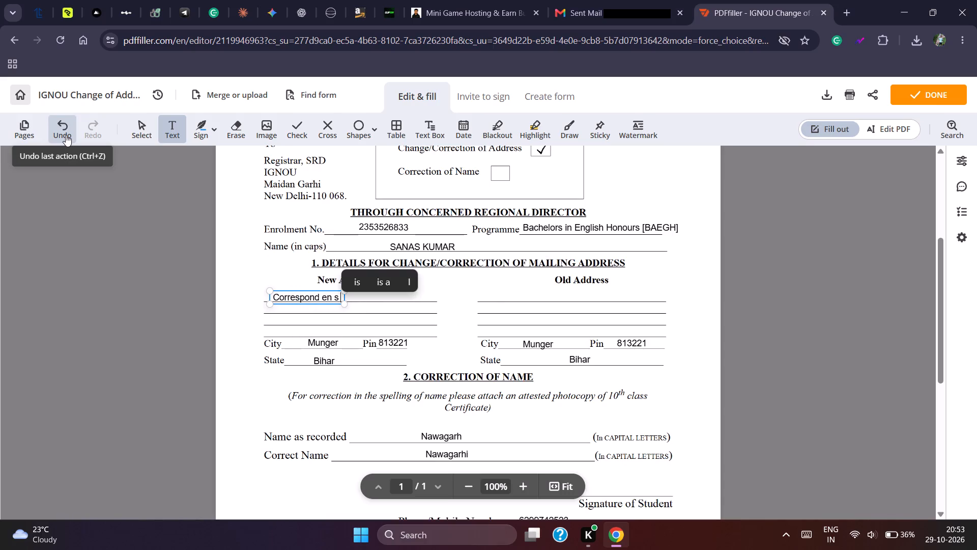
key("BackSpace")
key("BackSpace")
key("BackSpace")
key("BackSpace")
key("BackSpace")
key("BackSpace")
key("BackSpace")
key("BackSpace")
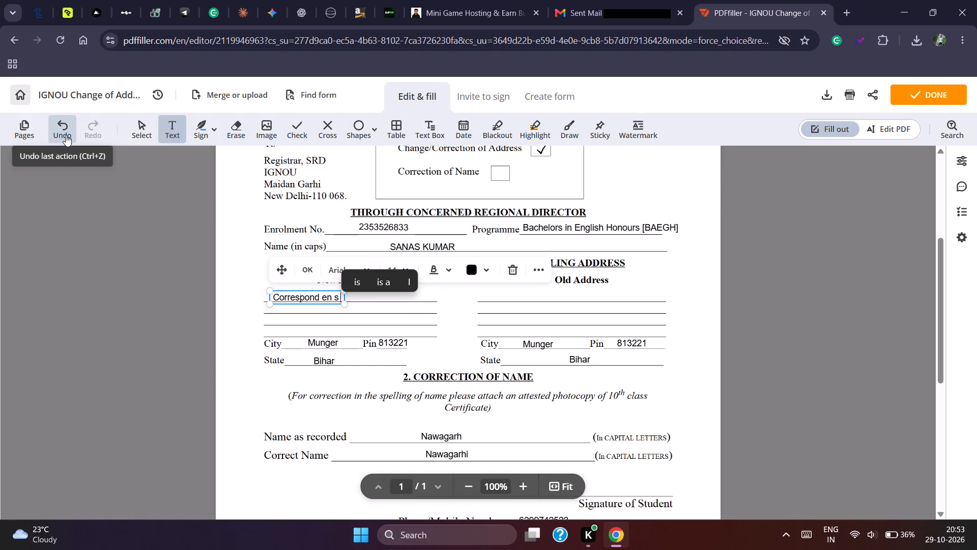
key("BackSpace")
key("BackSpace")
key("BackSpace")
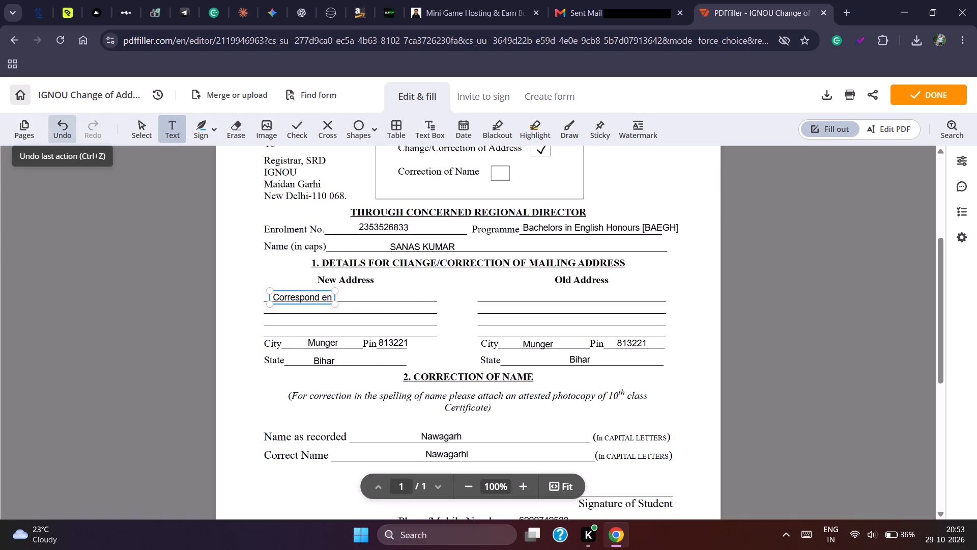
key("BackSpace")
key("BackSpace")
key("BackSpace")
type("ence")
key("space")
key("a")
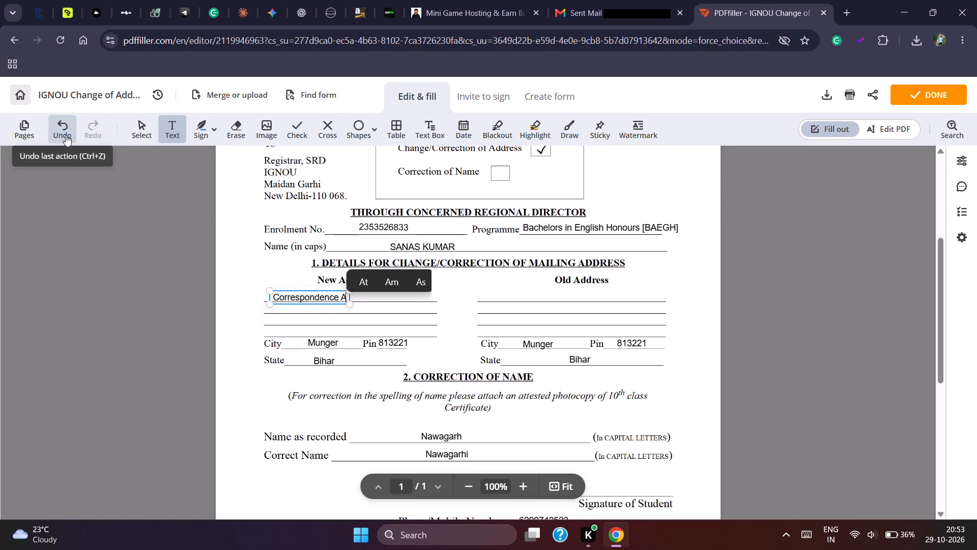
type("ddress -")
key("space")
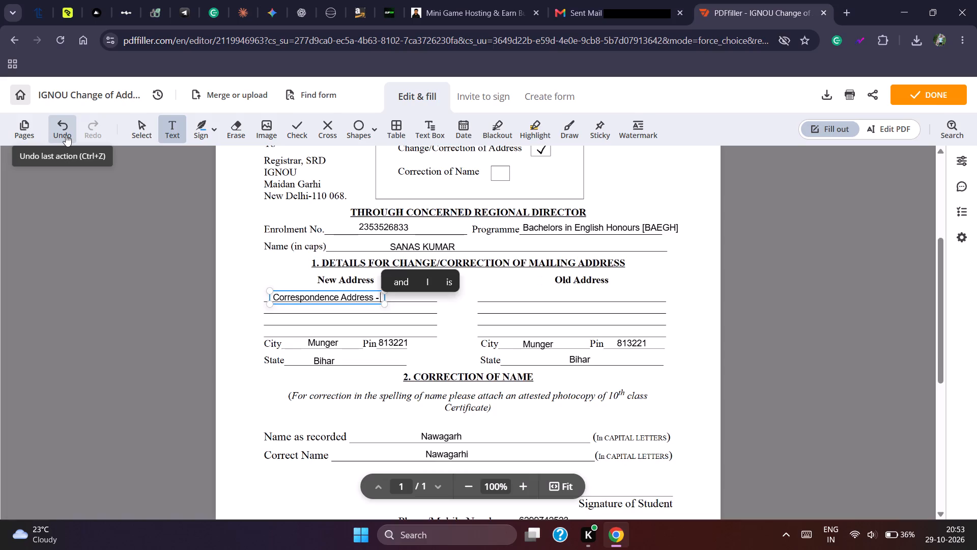
Append the student's locality name and a comma after the correspondence label on the first New Address line.
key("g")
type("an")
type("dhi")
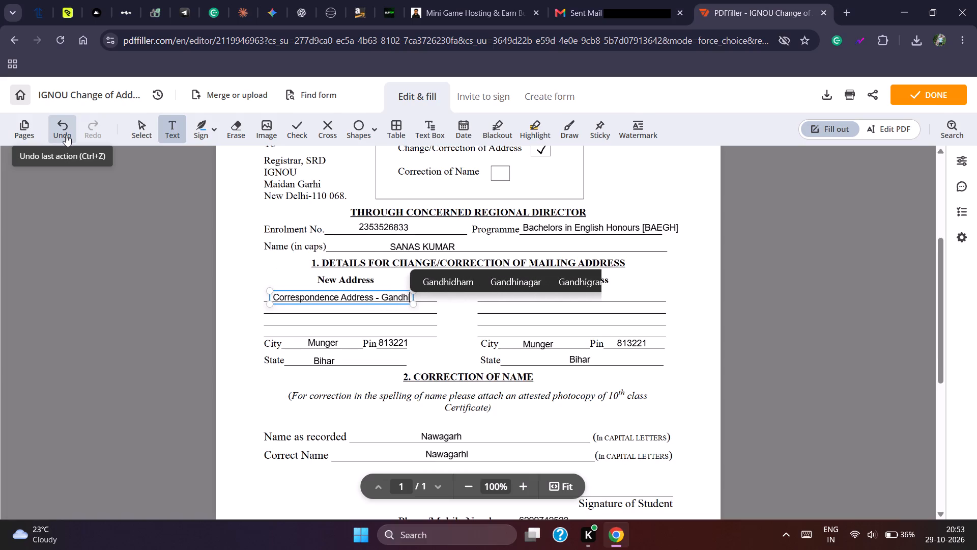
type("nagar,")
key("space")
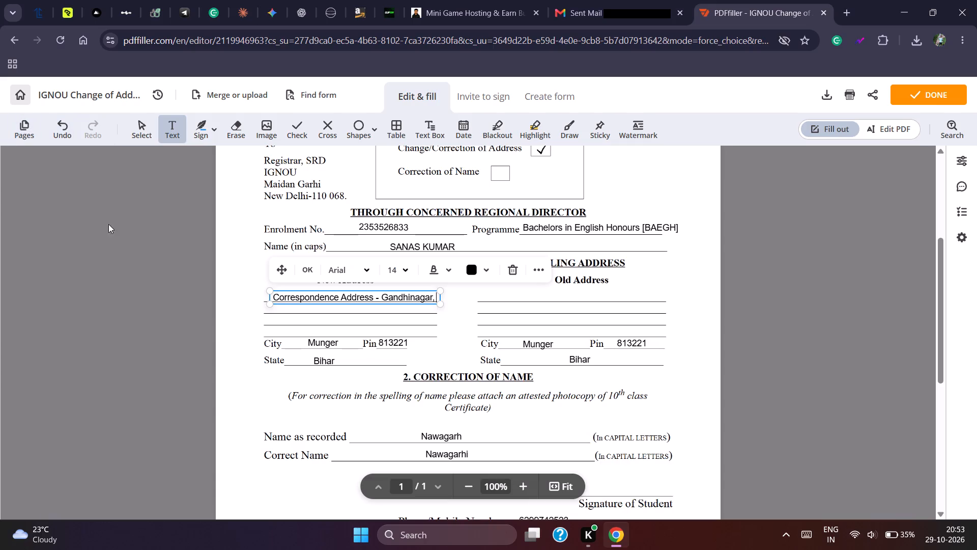
left_click(276, 310)
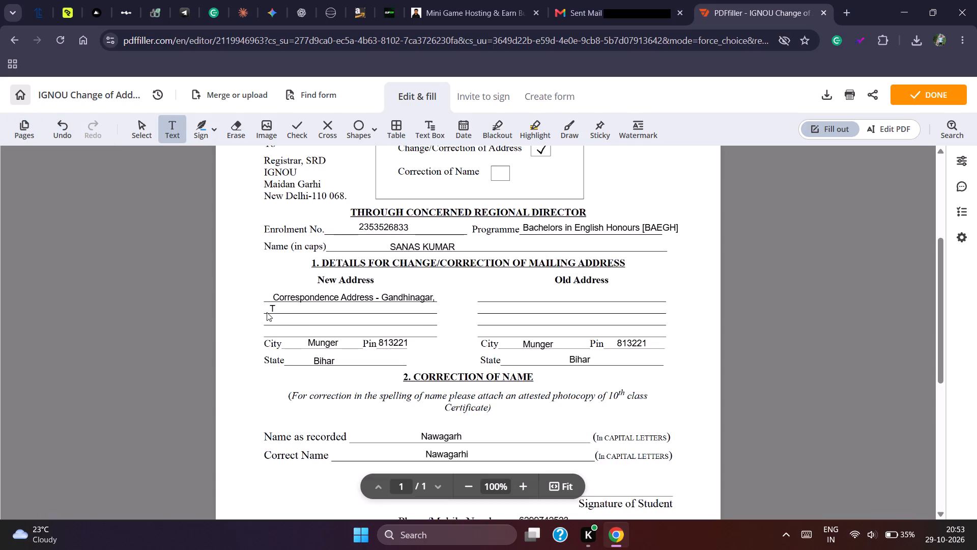
Start a text entry at the beginning of the second New Address line.
left_click(263, 312)
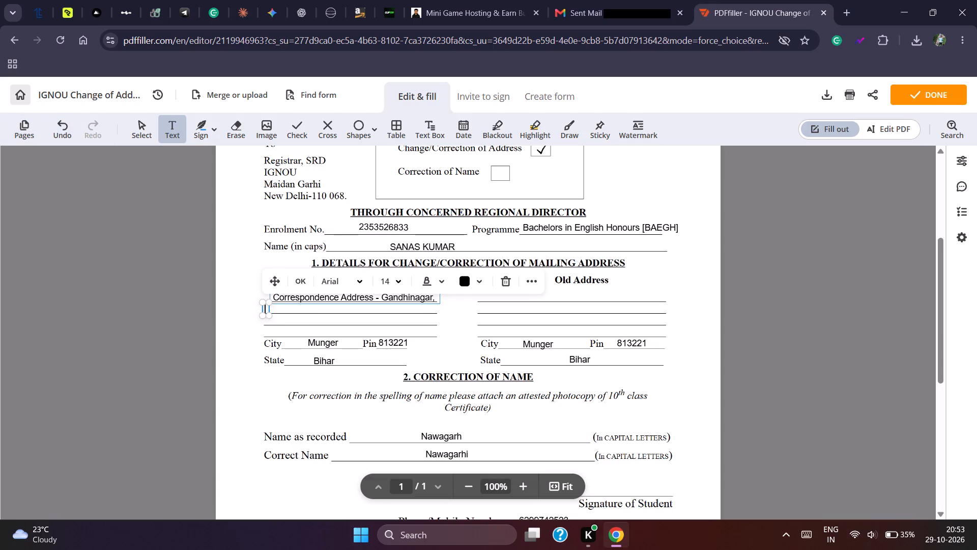
Move the correspondence address text into alignment with the start of the first New Address line, sitting just above the rule.
left_click(286, 292)
left_click_drag(303, 298, 300, 298)
left_click_drag(300, 298, 282, 297)
left_click_drag(282, 297, 277, 297)
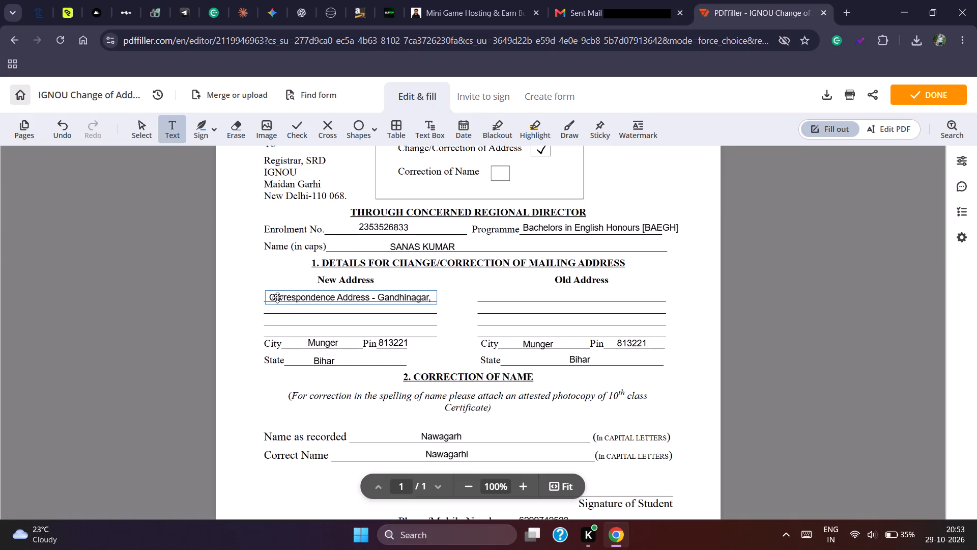
left_click_drag(277, 297, 275, 298)
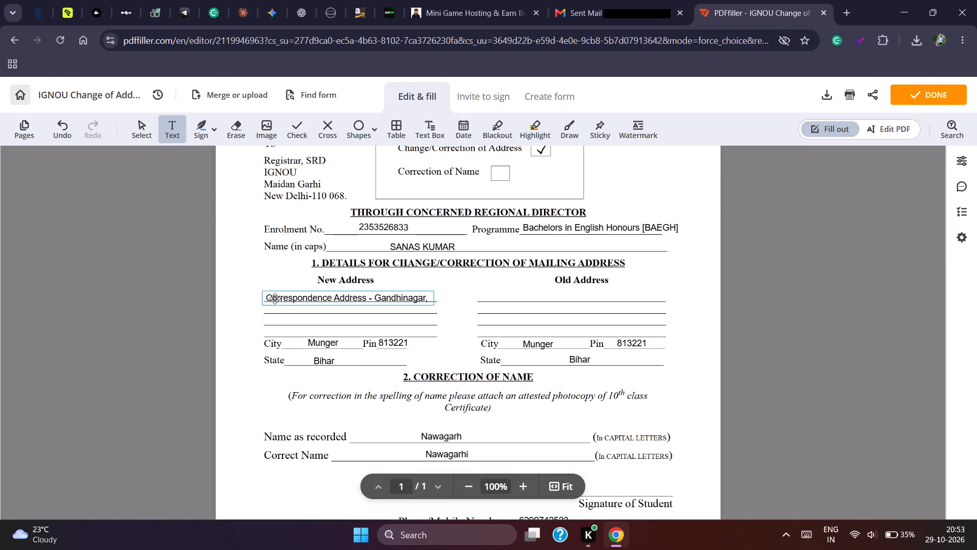
left_click_drag(275, 298, 275, 296)
Enter the correspondence address's town, district and state, separated by commas, on the second New Address line.
left_click(288, 306)
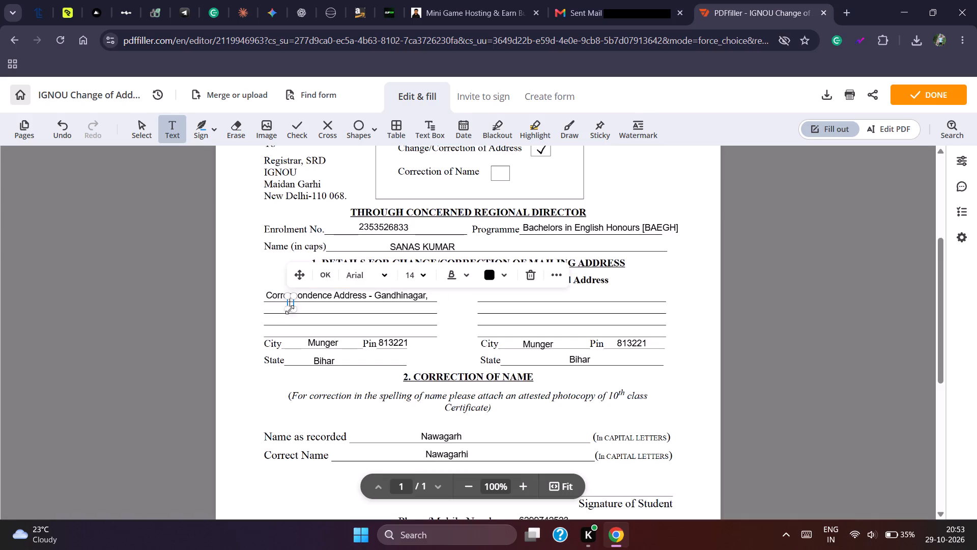
left_click(269, 308)
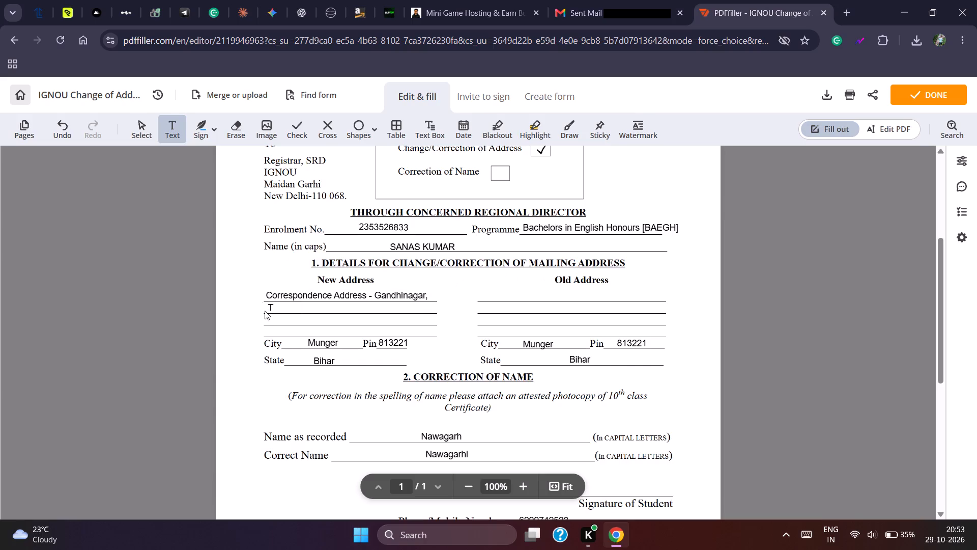
left_click(264, 312)
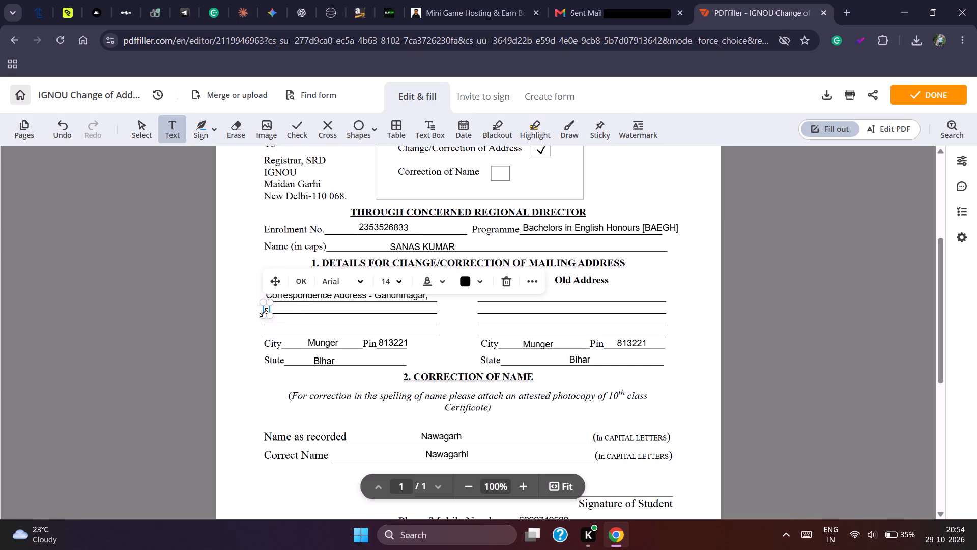
key("BackSpace")
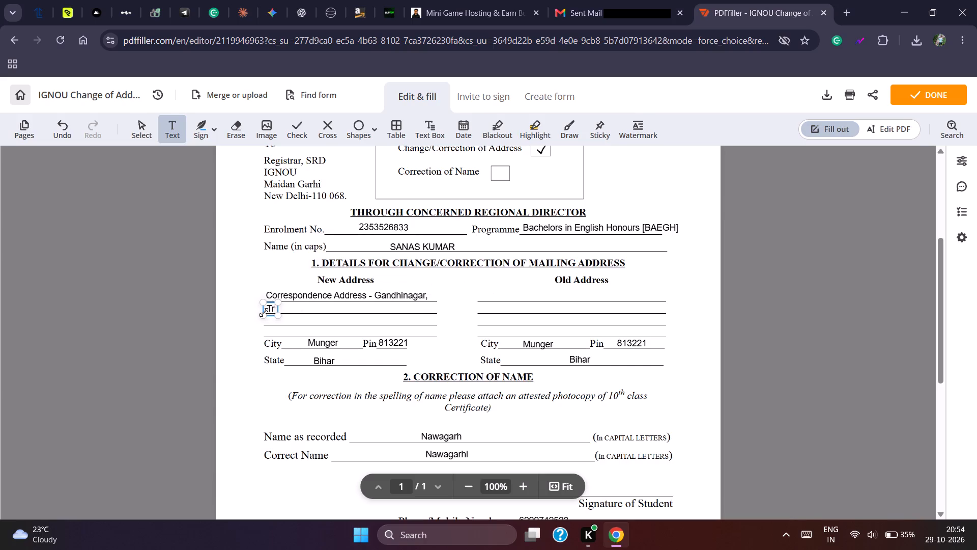
key("BackSpace")
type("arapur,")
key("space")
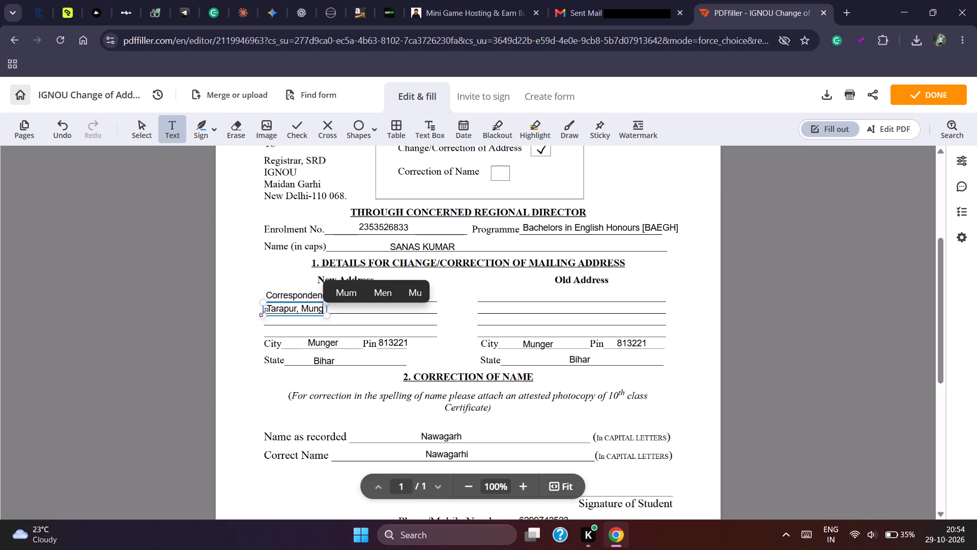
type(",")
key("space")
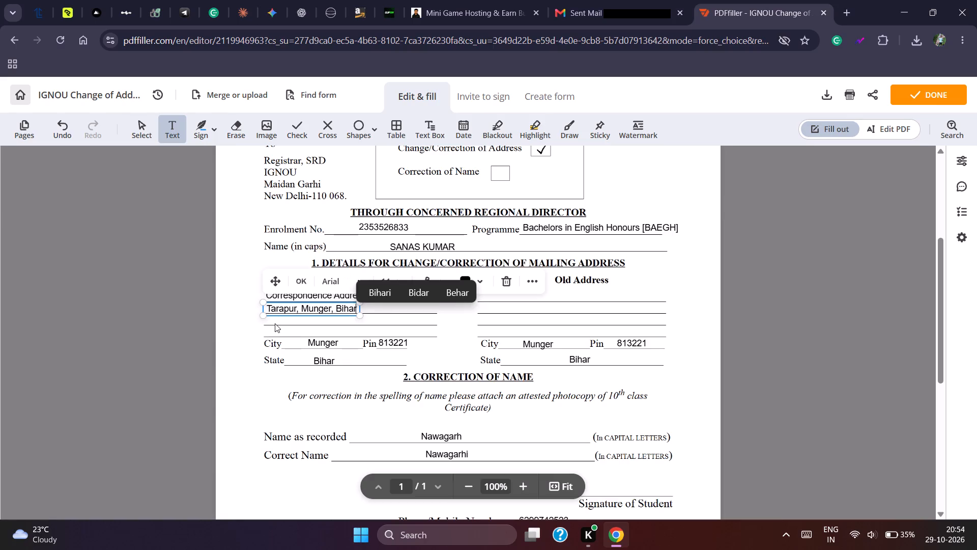
Enter the label "Permanent Address -" at the start of the third New Address line.
left_click(275, 323)
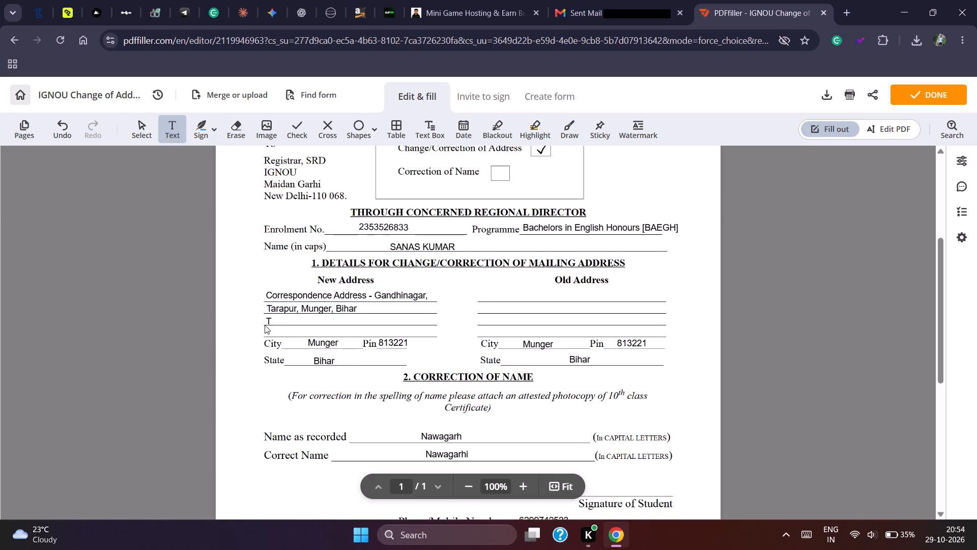
left_click(265, 325)
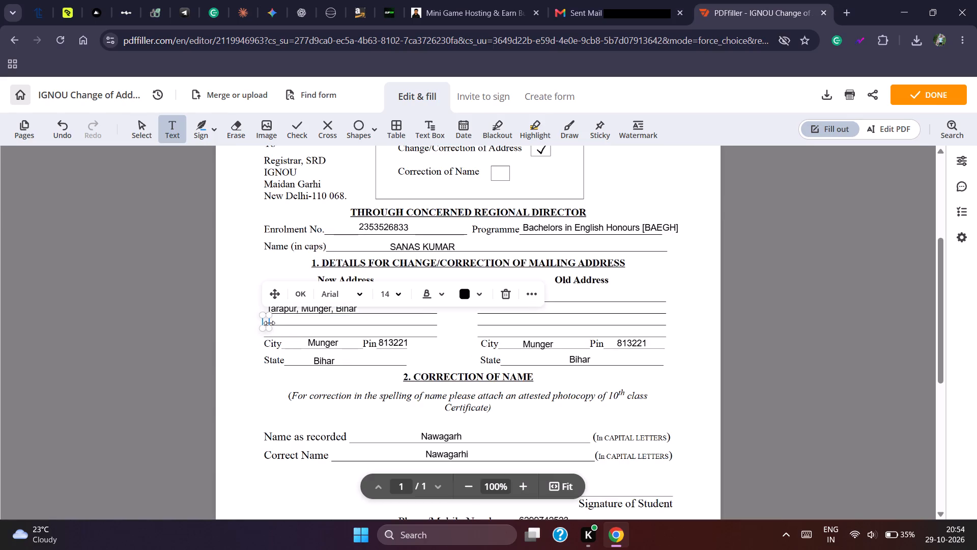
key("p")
key("BackSpace")
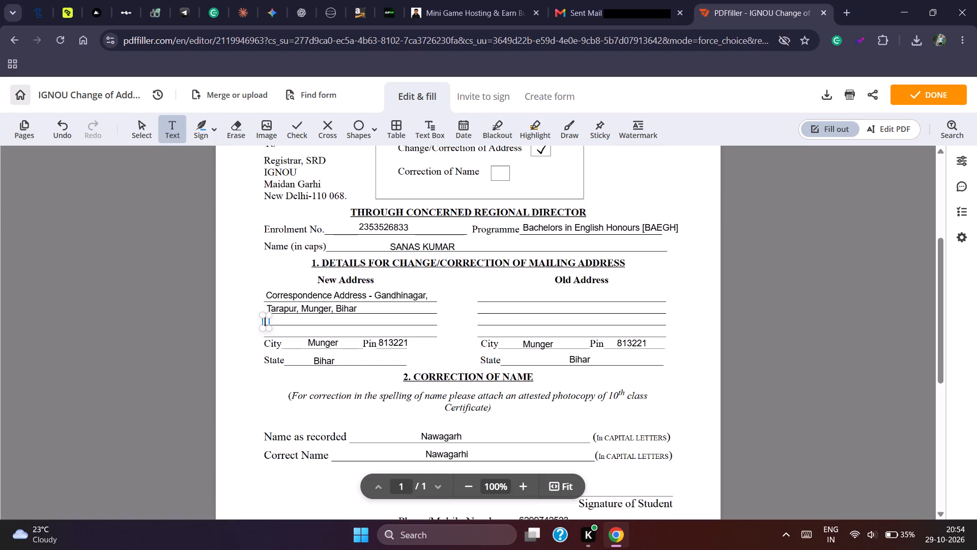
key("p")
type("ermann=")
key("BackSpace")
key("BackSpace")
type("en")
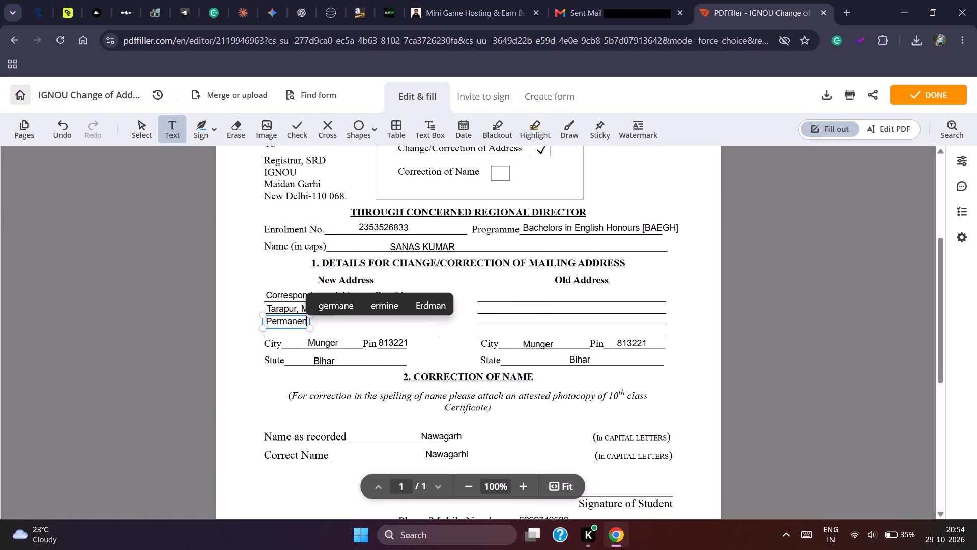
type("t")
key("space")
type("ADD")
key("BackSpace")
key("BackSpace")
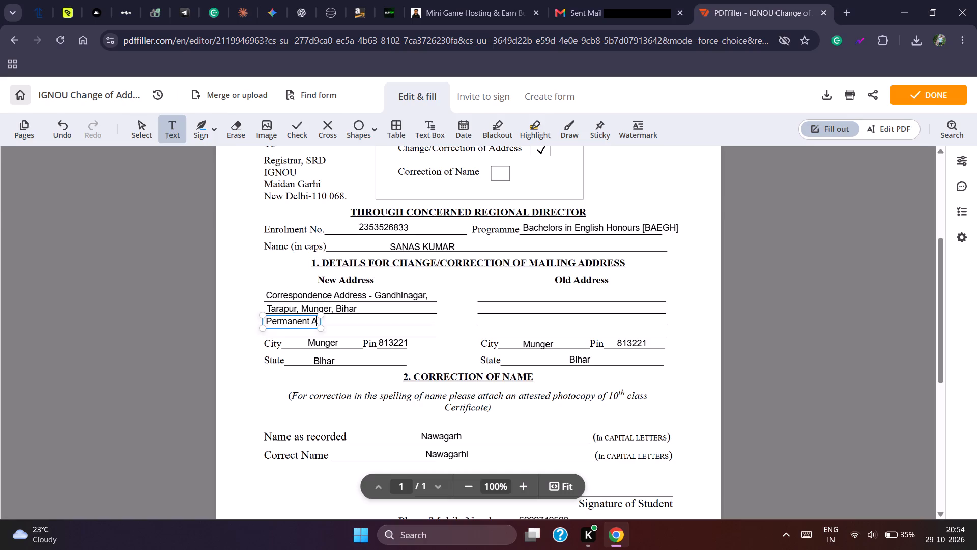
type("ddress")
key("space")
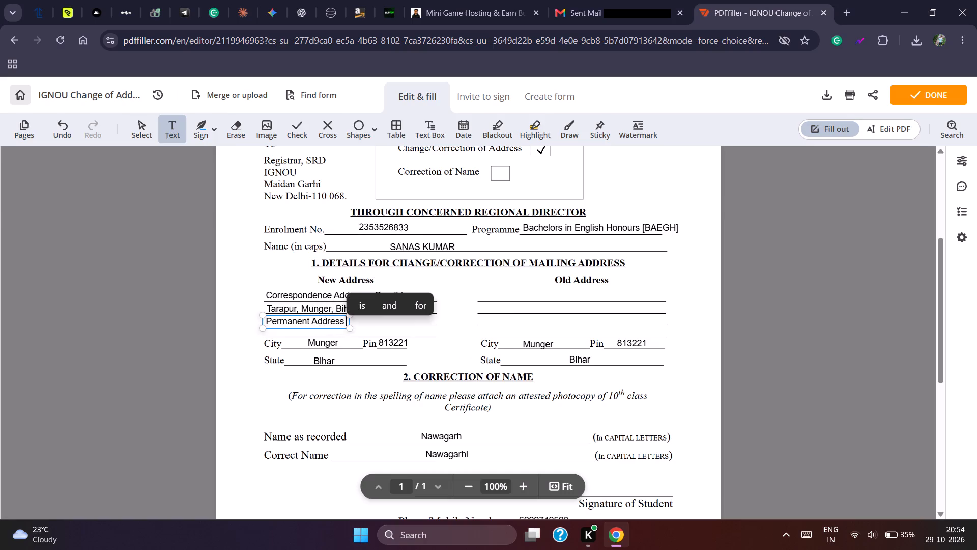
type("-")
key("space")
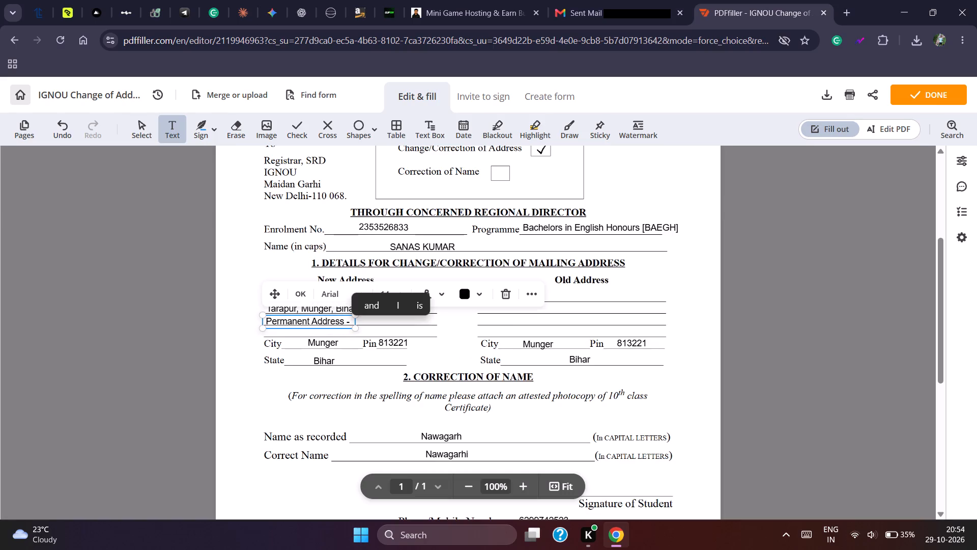
Append the student's permanent village and locality names, separated by a comma, after the permanent address label.
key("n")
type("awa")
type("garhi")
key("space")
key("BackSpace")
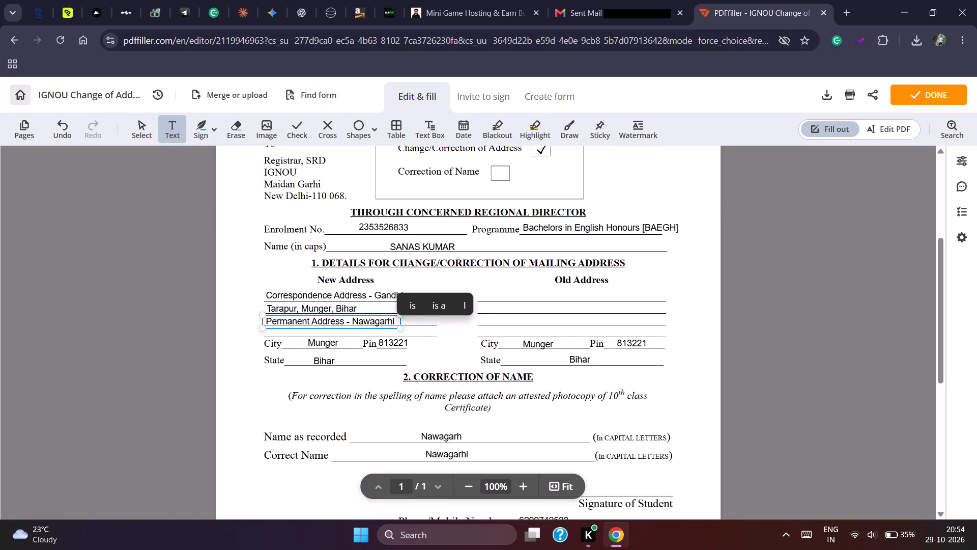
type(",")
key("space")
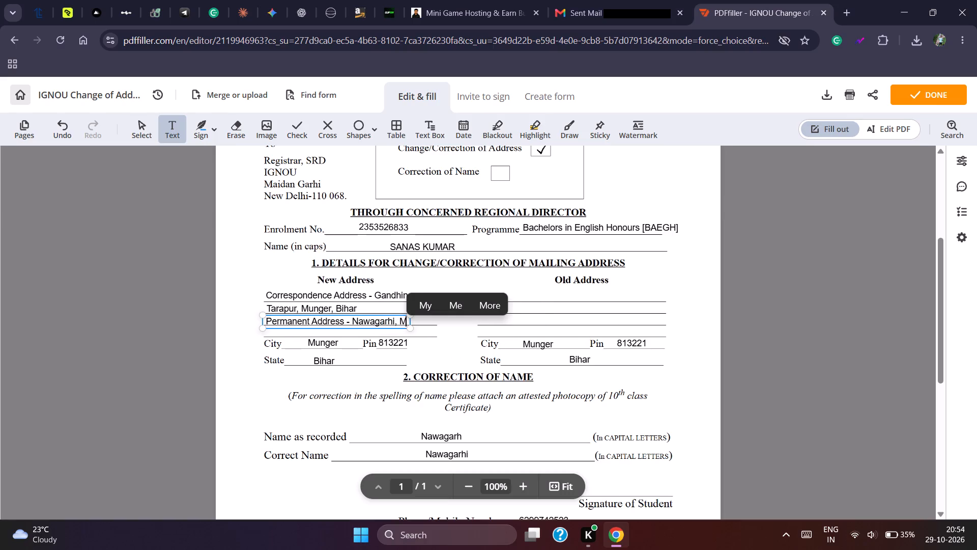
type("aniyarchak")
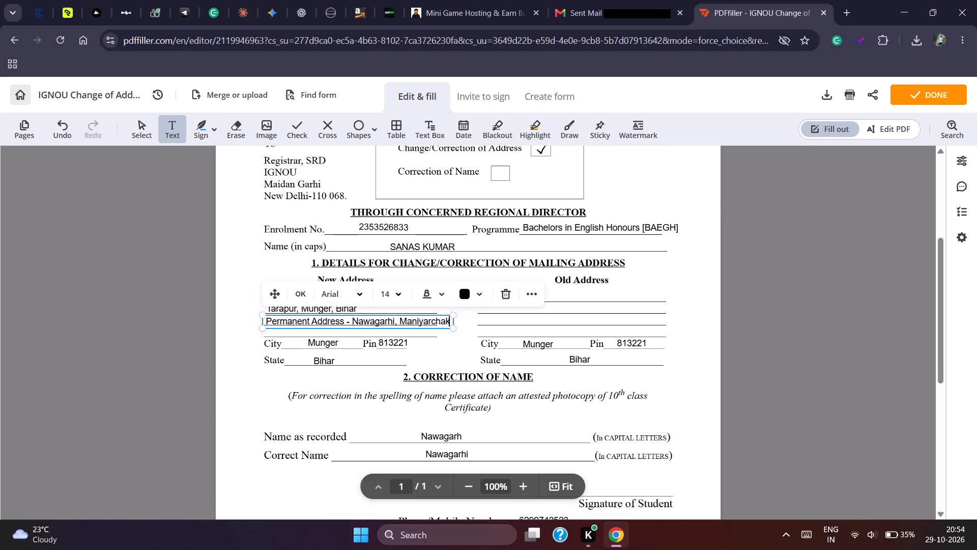
left_click(294, 332)
Shift the permanent address text slightly towards the start of the third New Address line.
left_click_drag(354, 320, 335, 320)
left_click(334, 320)
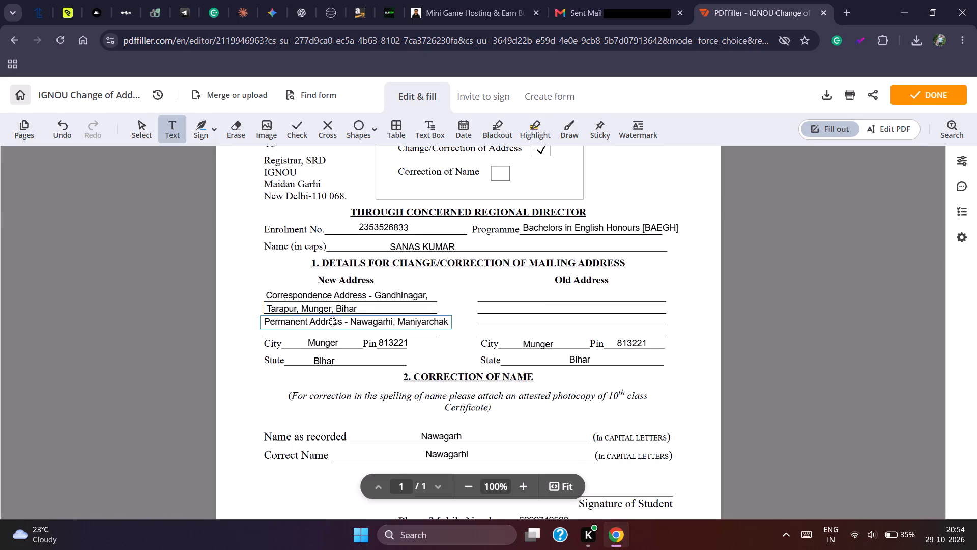
Enter the permanent address's district and state, capitalised and separated by a comma and space, on the fourth New Address line.
left_click(318, 335)
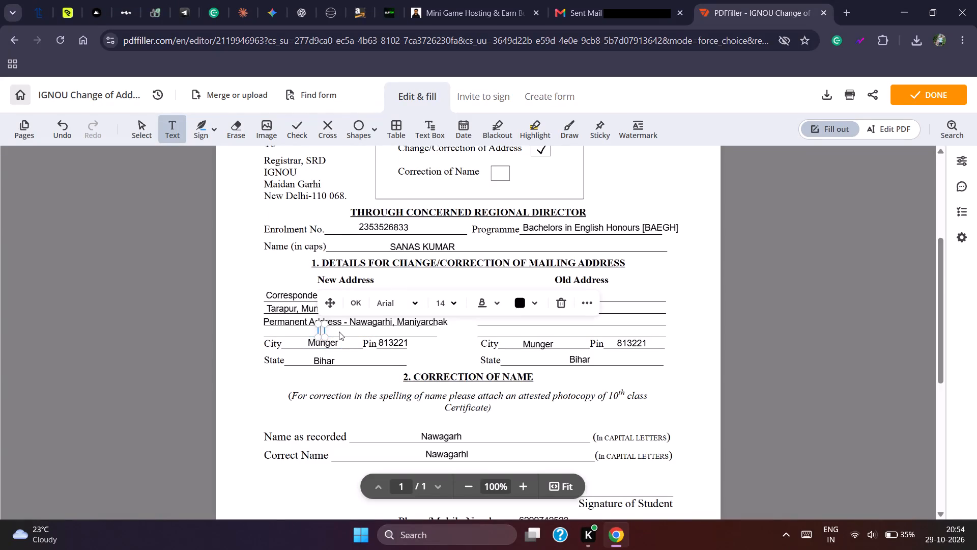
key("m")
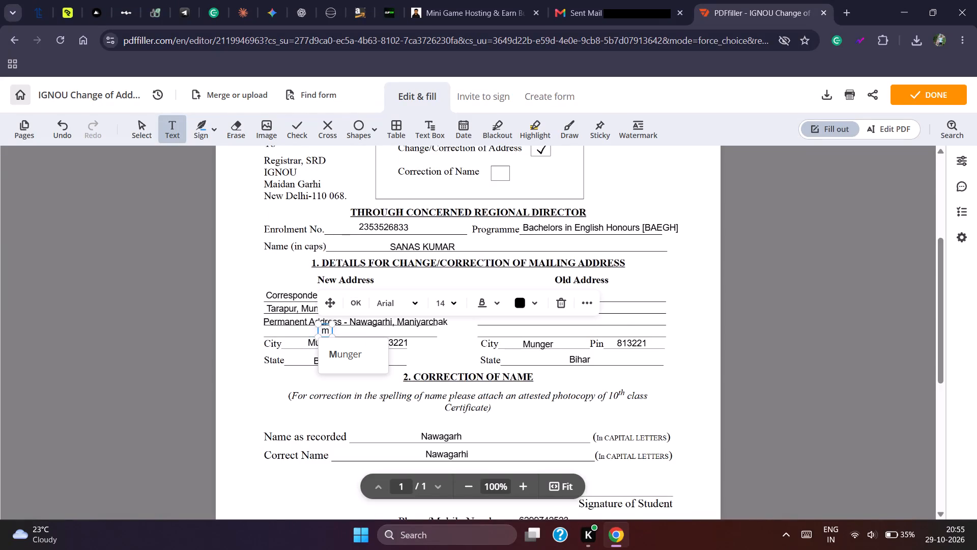
key("Down")
key("Return")
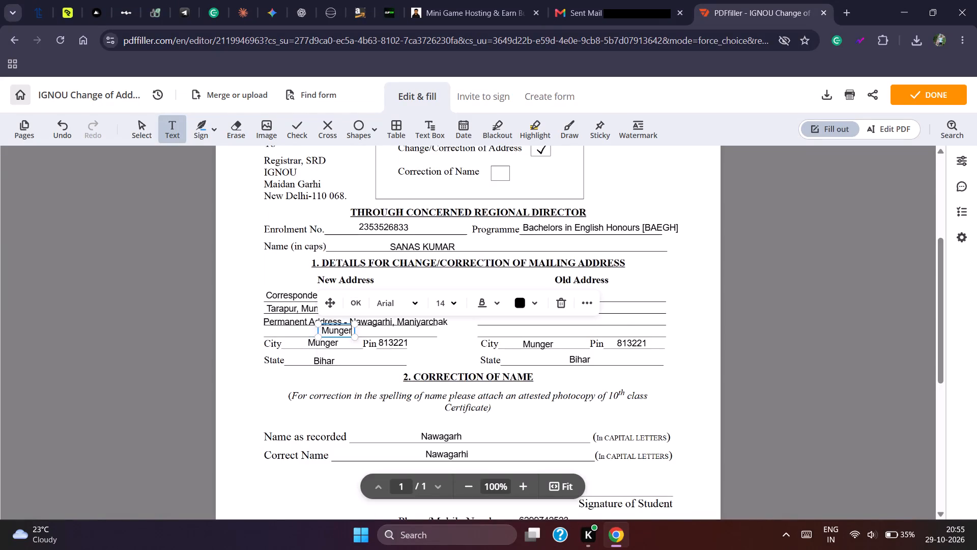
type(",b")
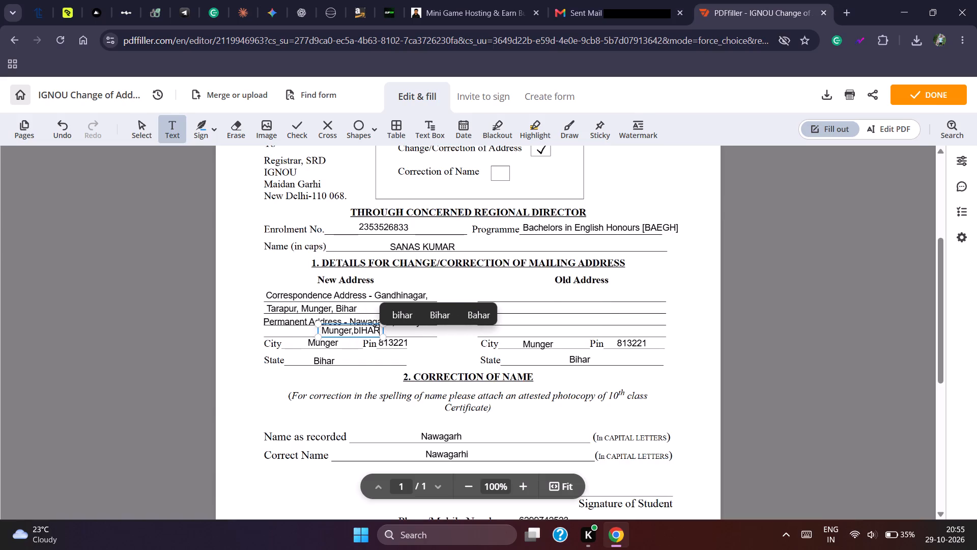
left_click(436, 312)
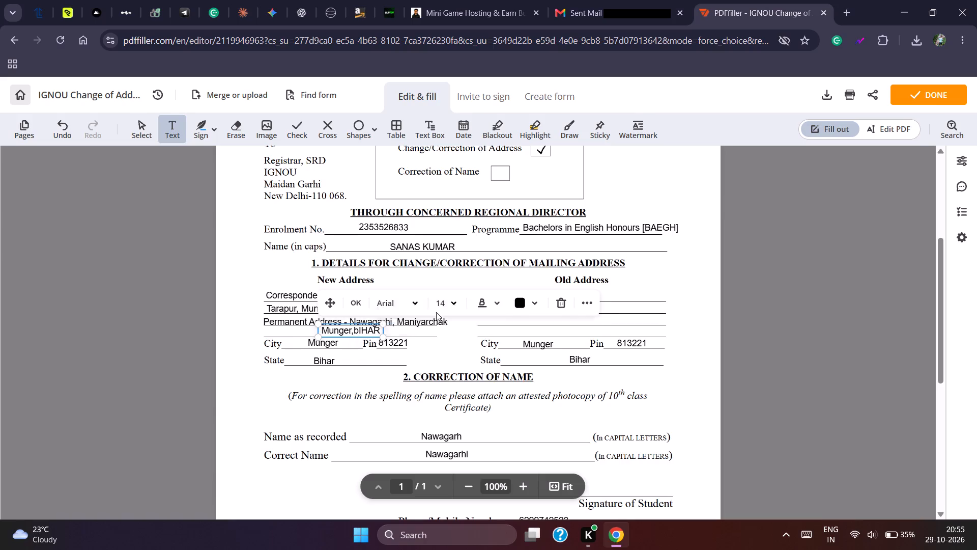
left_click(373, 330)
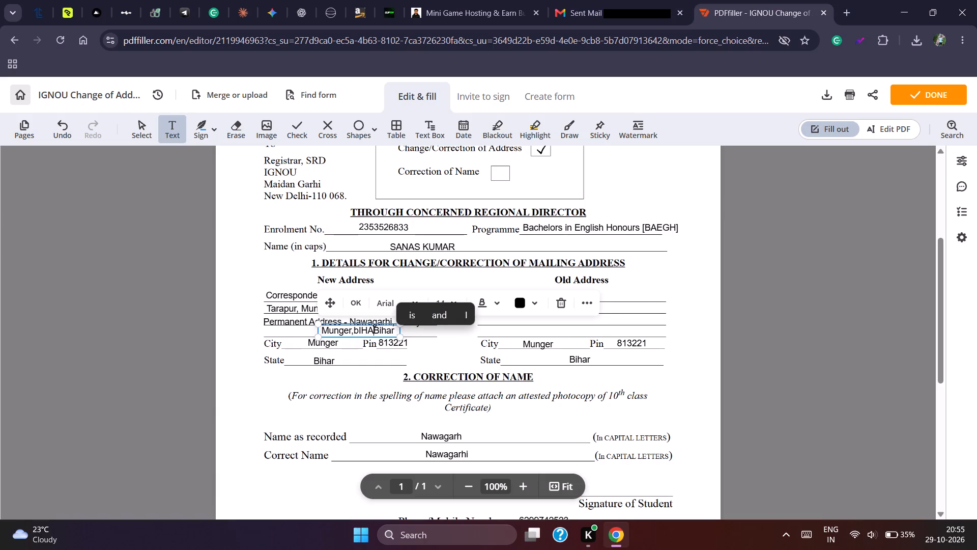
key("BackSpace")
key("BackSpace")
key("BackSpace")
key("BackSpace")
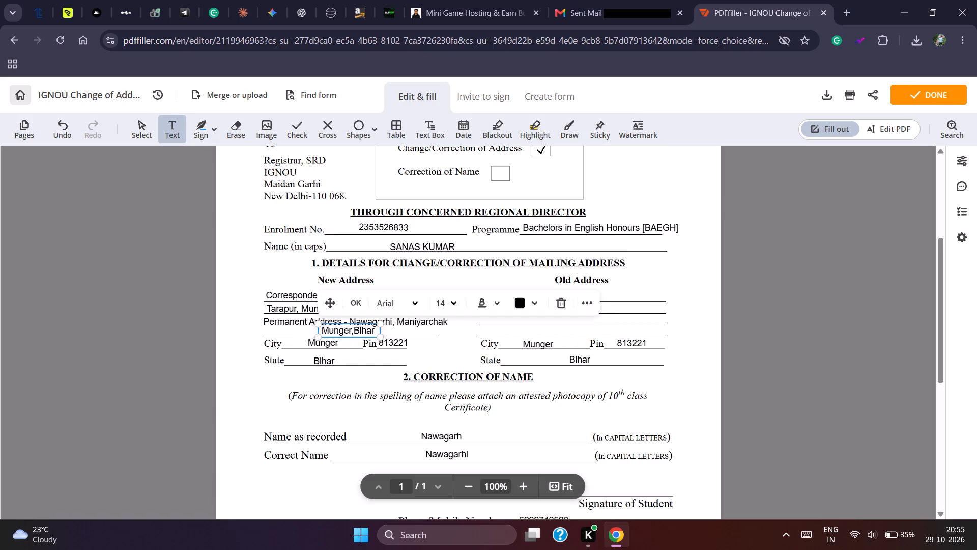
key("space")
left_click(207, 370)
Reposition the district and state text on the fourth New Address line, between the permanent address text and the City row.
left_click_drag(348, 331, 345, 342)
left_click_drag(345, 327, 349, 333)
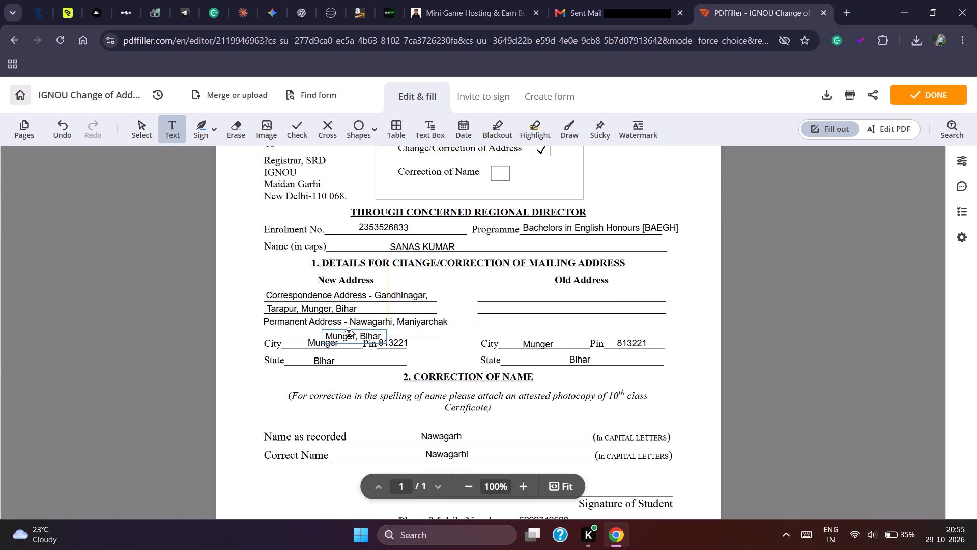
left_click_drag(349, 333, 334, 325)
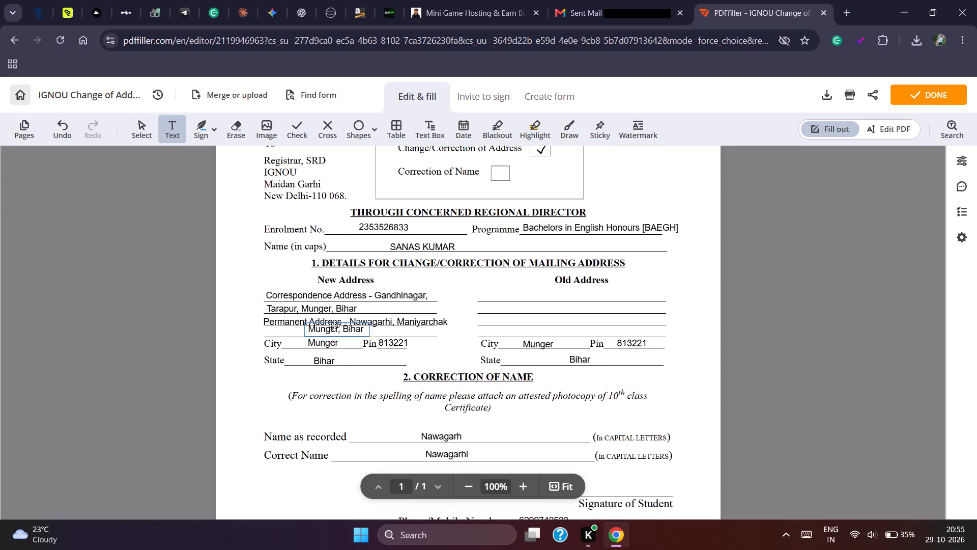
left_click_drag(334, 325, 355, 329)
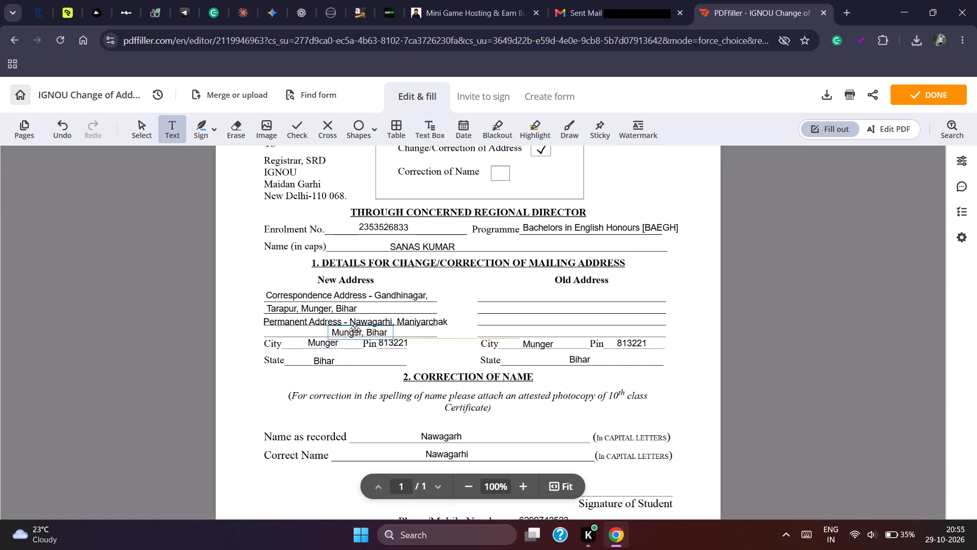
left_click_drag(355, 329, 355, 328)
left_click(352, 375)
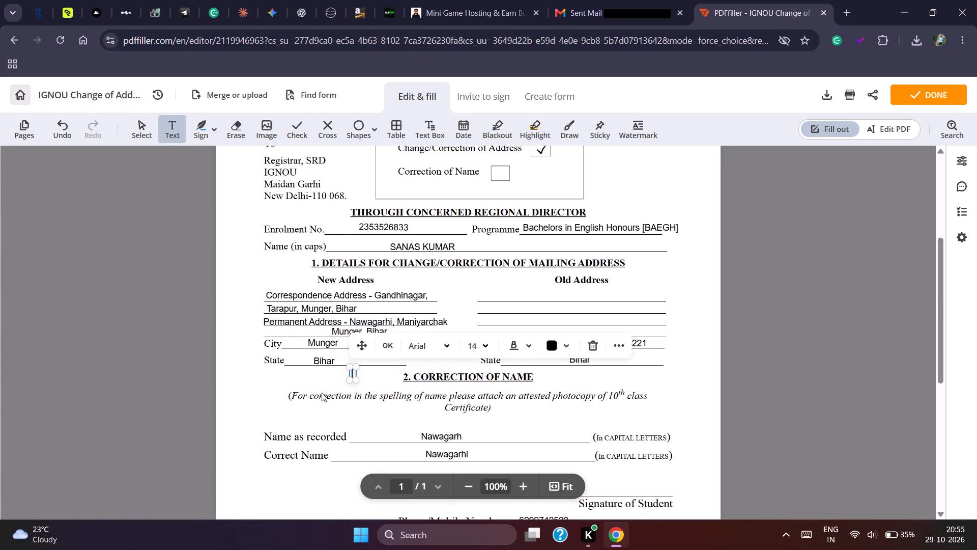
left_click(280, 405)
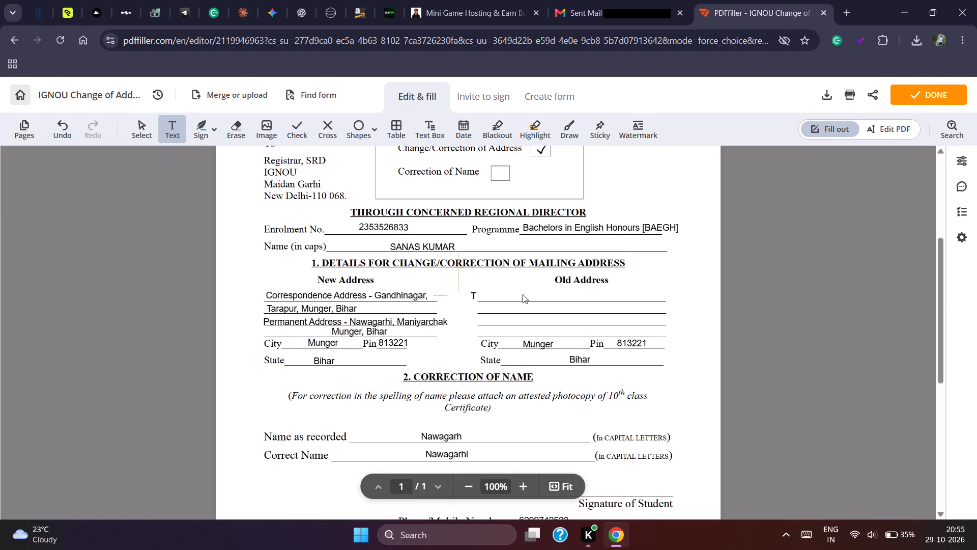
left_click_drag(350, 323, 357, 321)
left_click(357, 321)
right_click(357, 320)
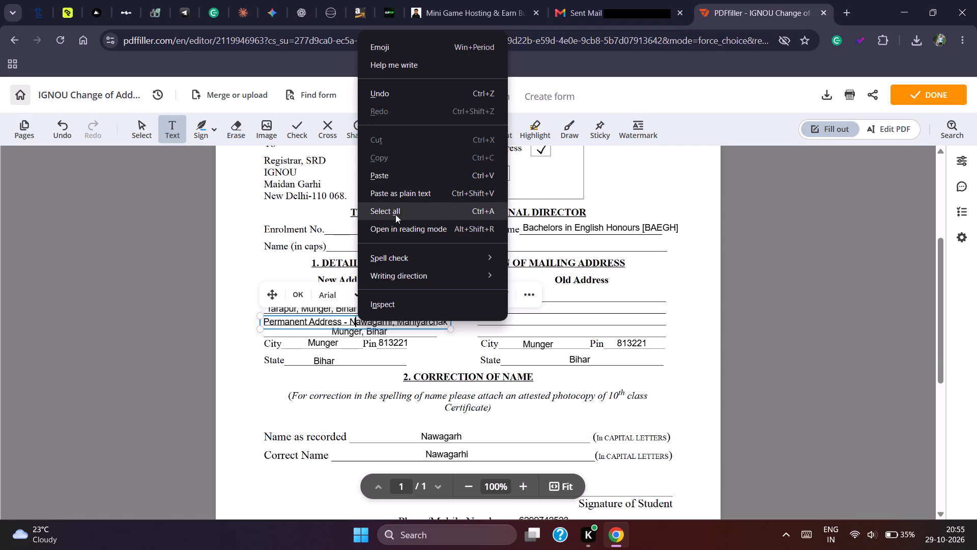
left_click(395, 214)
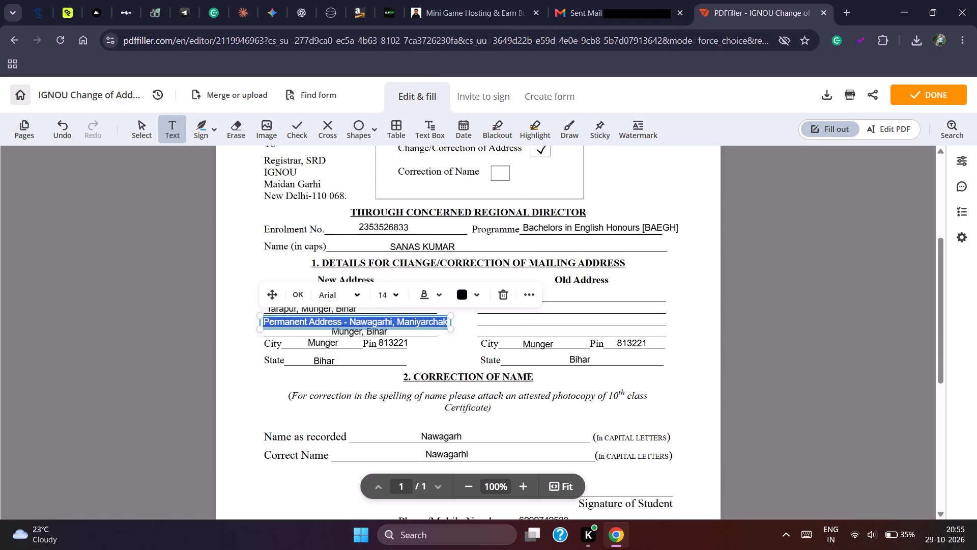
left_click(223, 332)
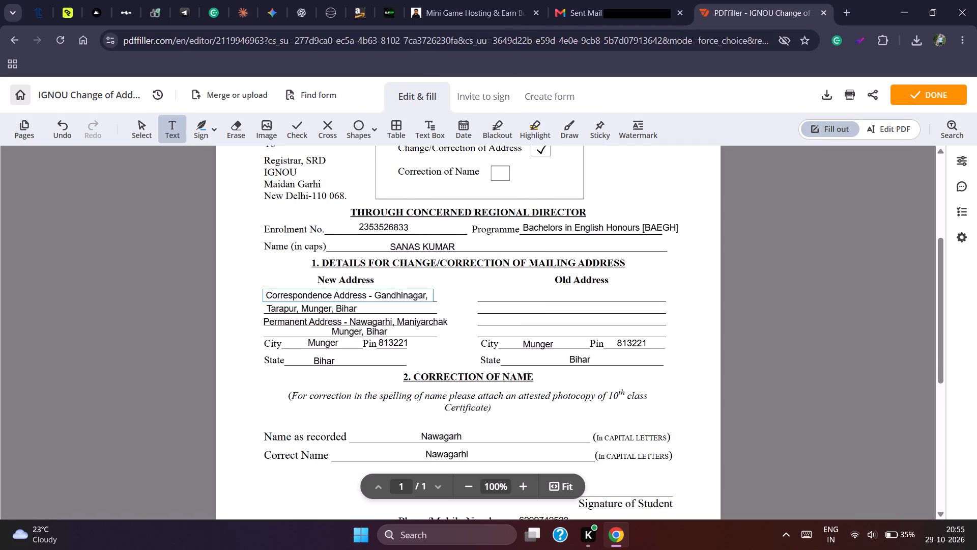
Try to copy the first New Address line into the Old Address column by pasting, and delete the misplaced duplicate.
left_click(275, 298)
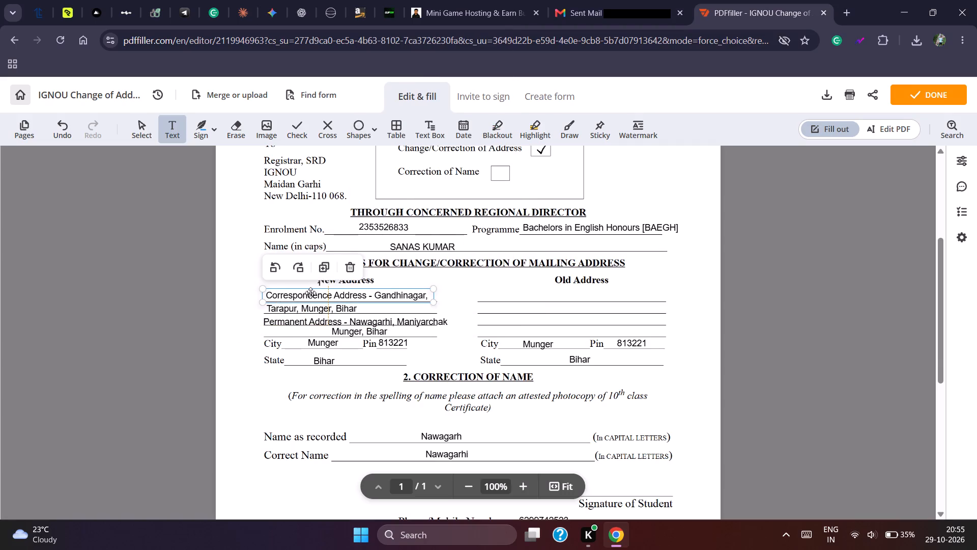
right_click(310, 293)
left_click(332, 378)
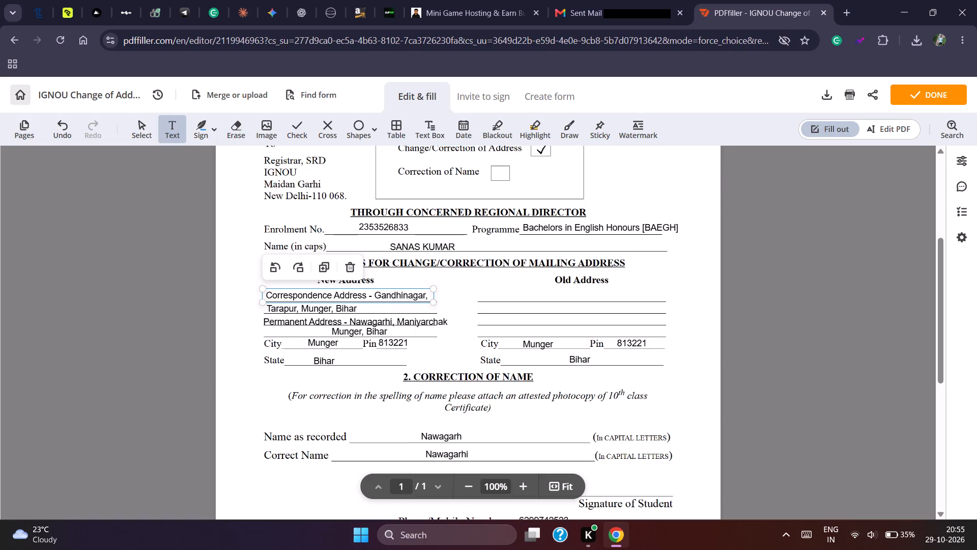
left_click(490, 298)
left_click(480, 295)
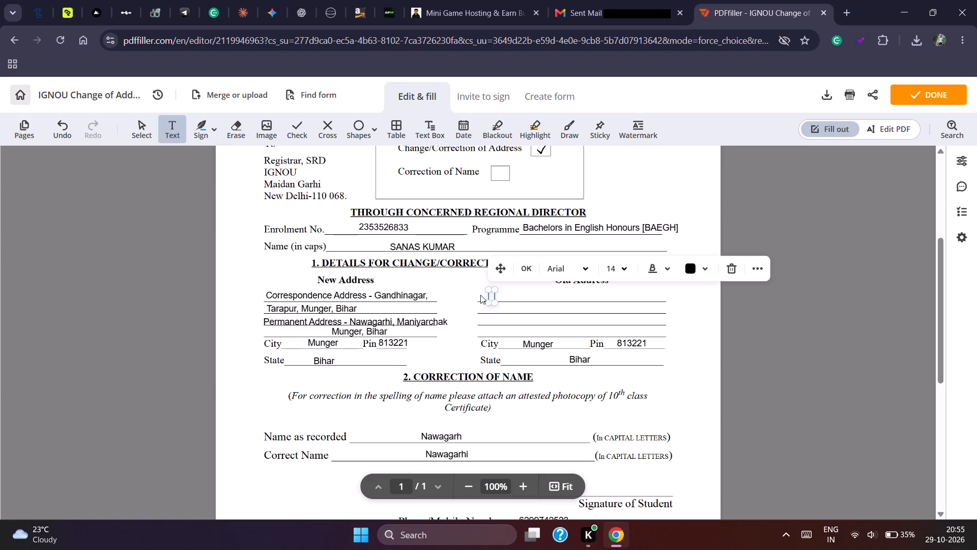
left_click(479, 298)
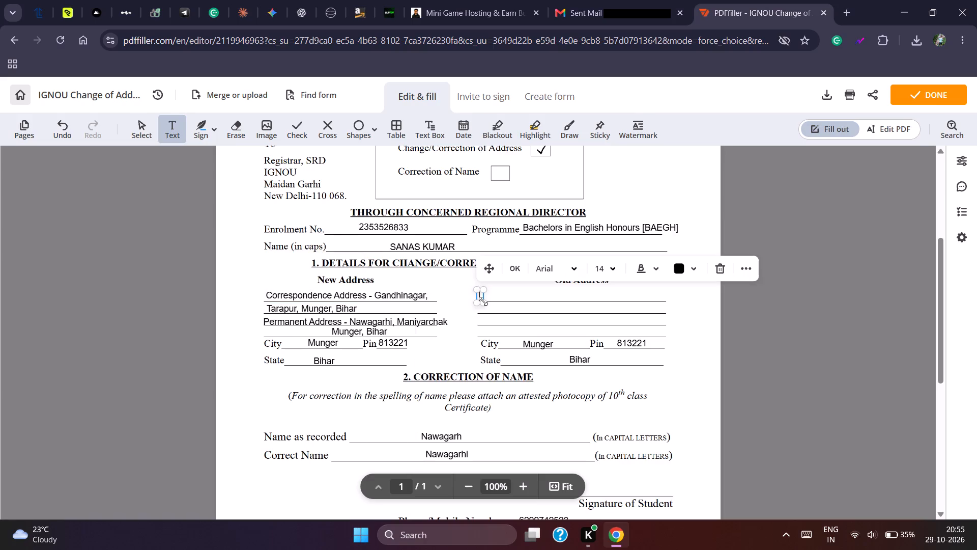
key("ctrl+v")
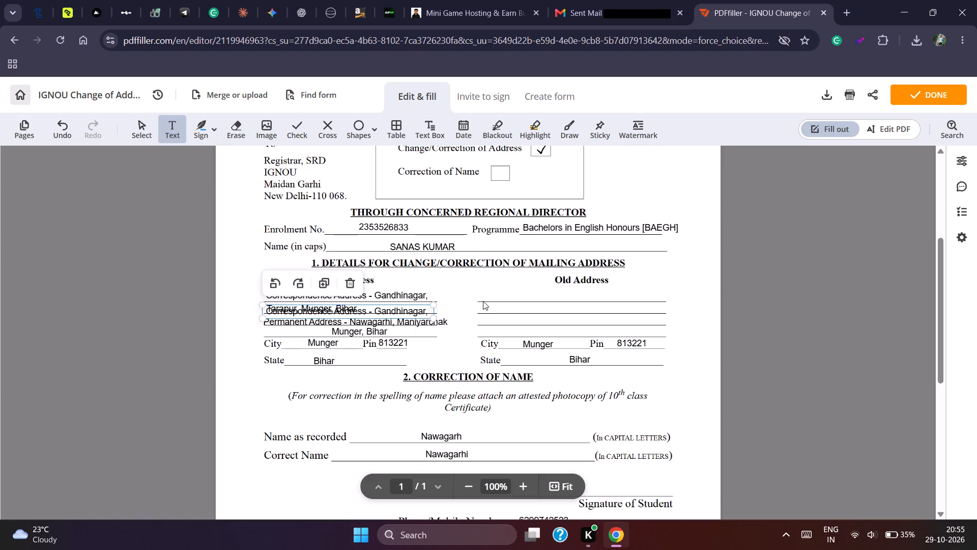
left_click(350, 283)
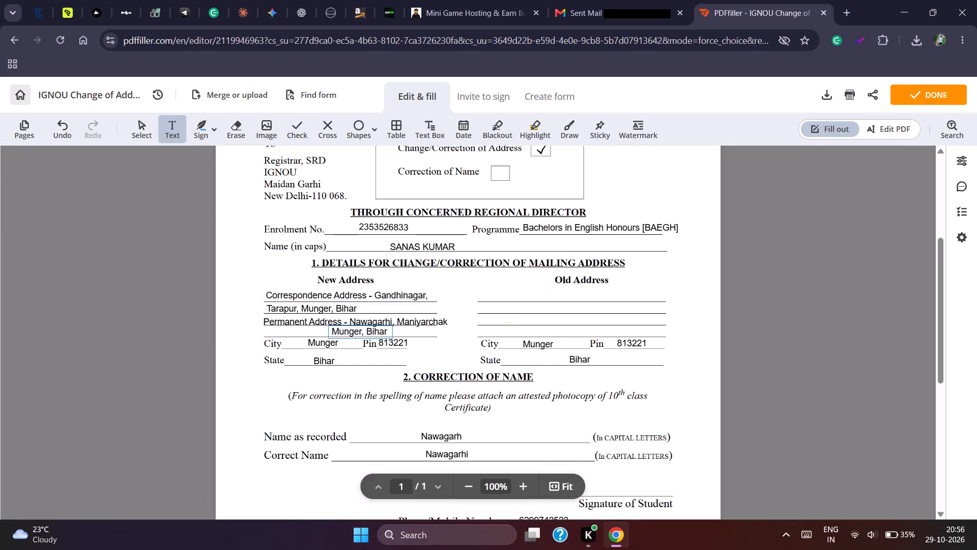
Duplicate the first New Address line and place the copy on the first Old Address line.
left_click(283, 298)
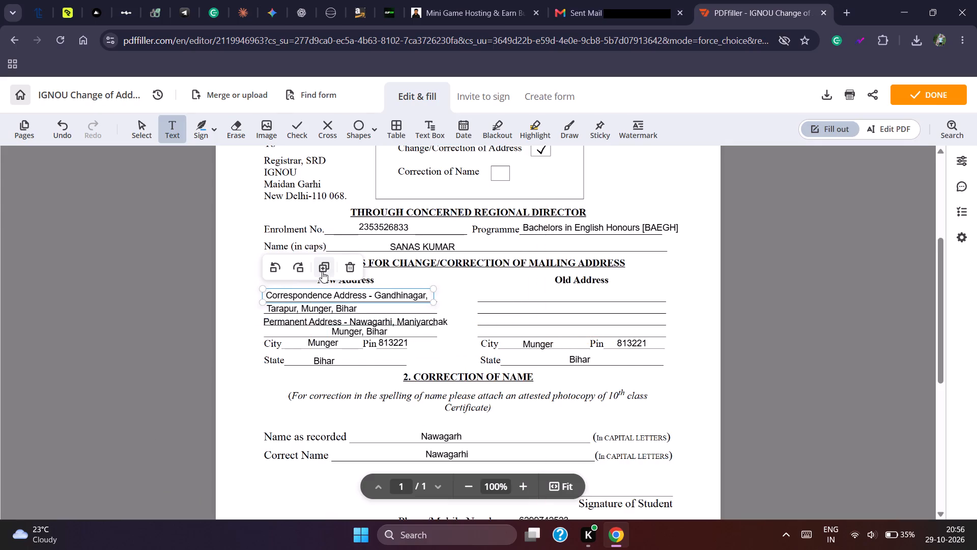
left_click(322, 271)
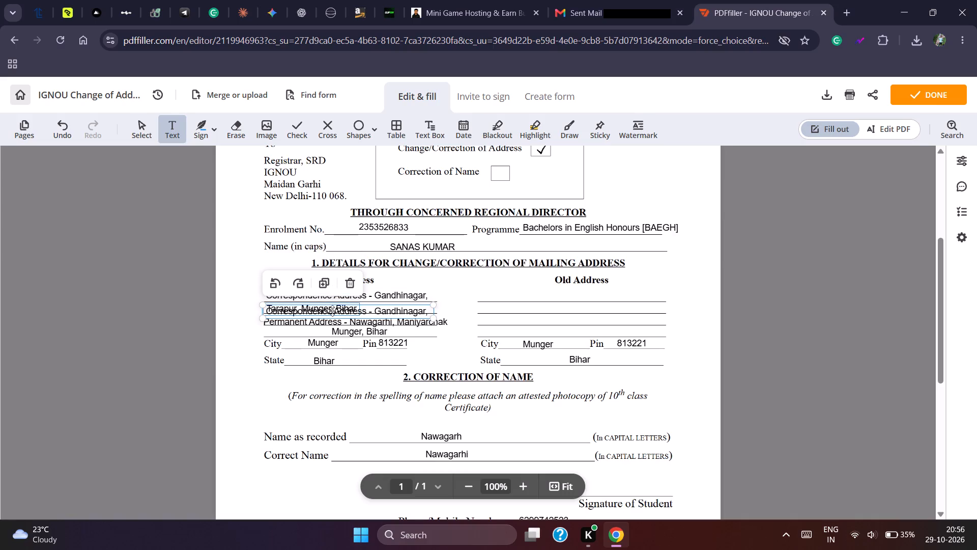
left_click_drag(332, 311, 537, 296)
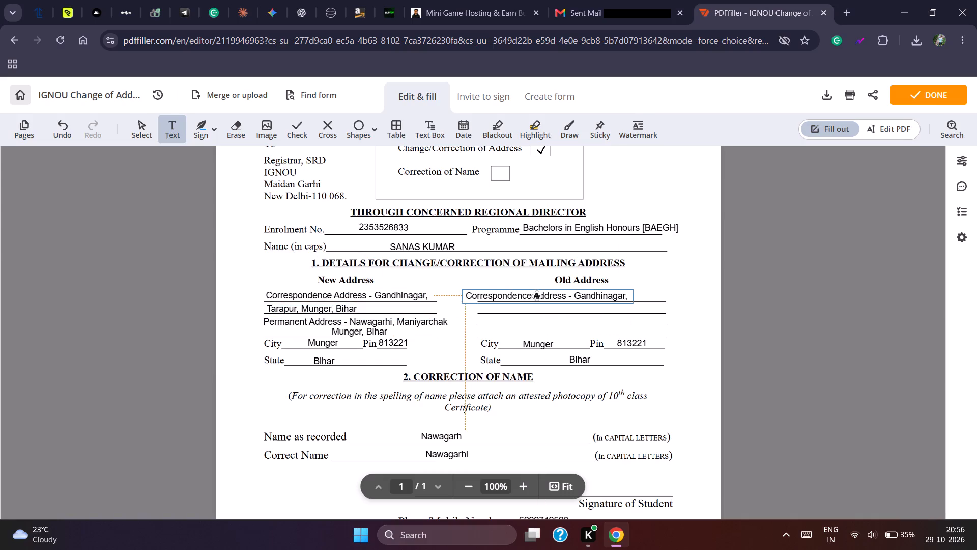
left_click_drag(537, 296, 544, 296)
Duplicate the second New Address line and place the copy roughly centred on the second Old Address line.
left_click(280, 308)
left_click(320, 281)
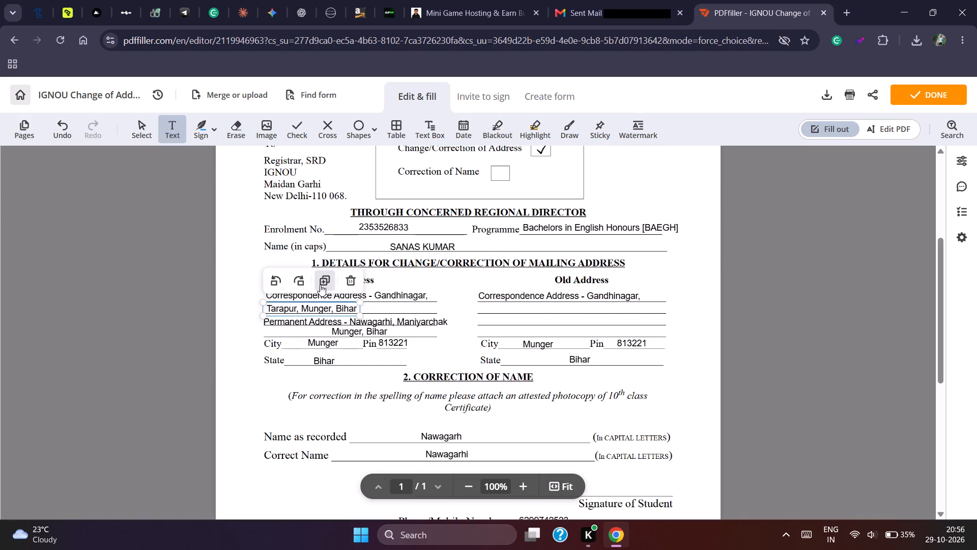
left_click_drag(303, 328, 498, 314)
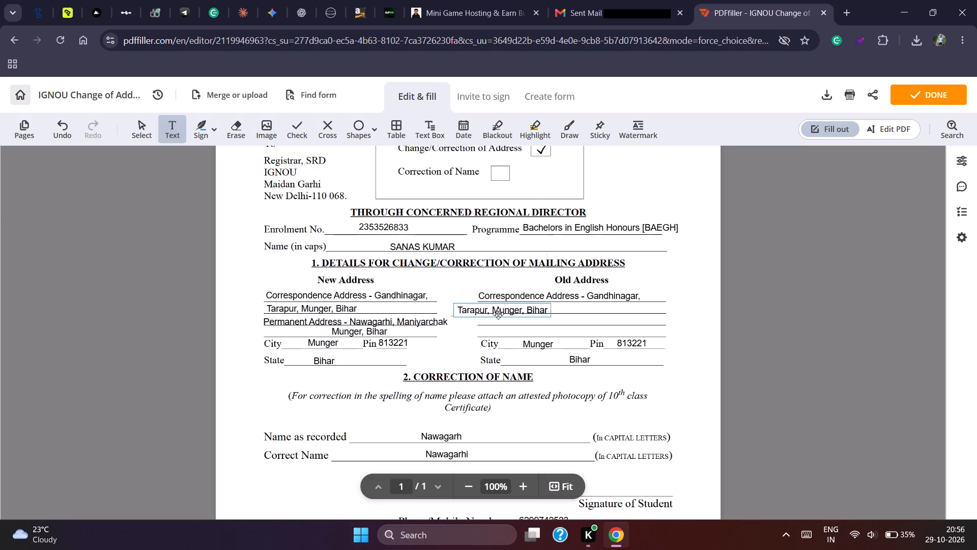
left_click_drag(498, 314, 549, 312)
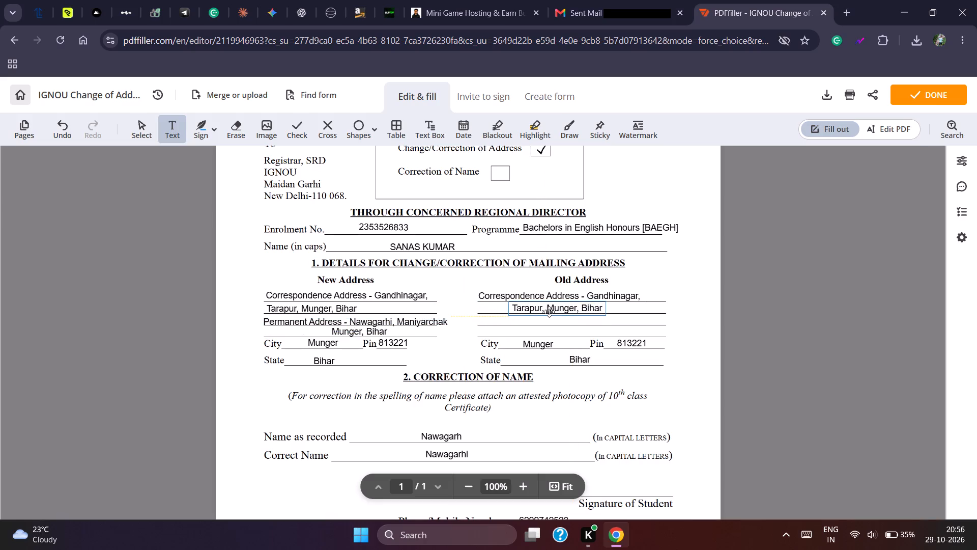
left_click_drag(549, 312, 552, 311)
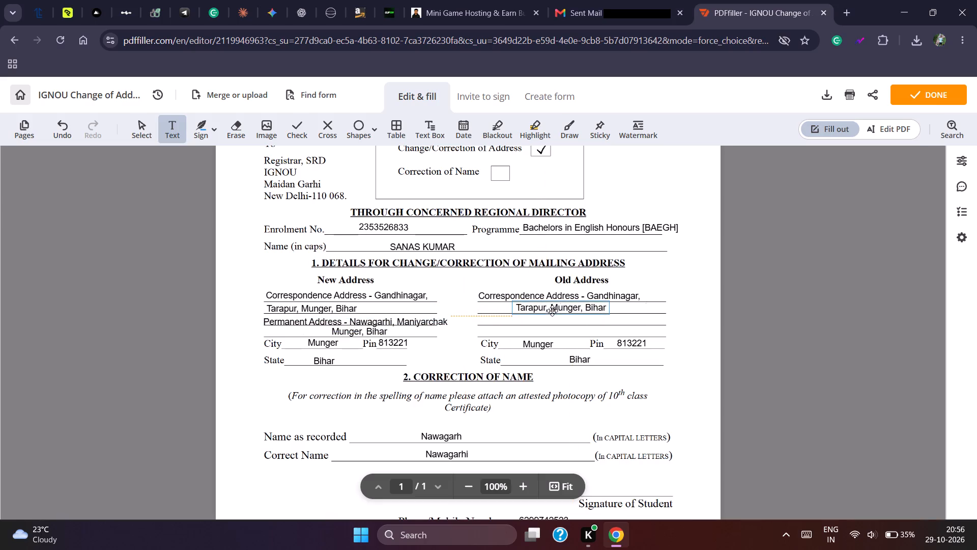
left_click_drag(552, 311, 550, 314)
left_click(535, 323)
left_click(551, 317)
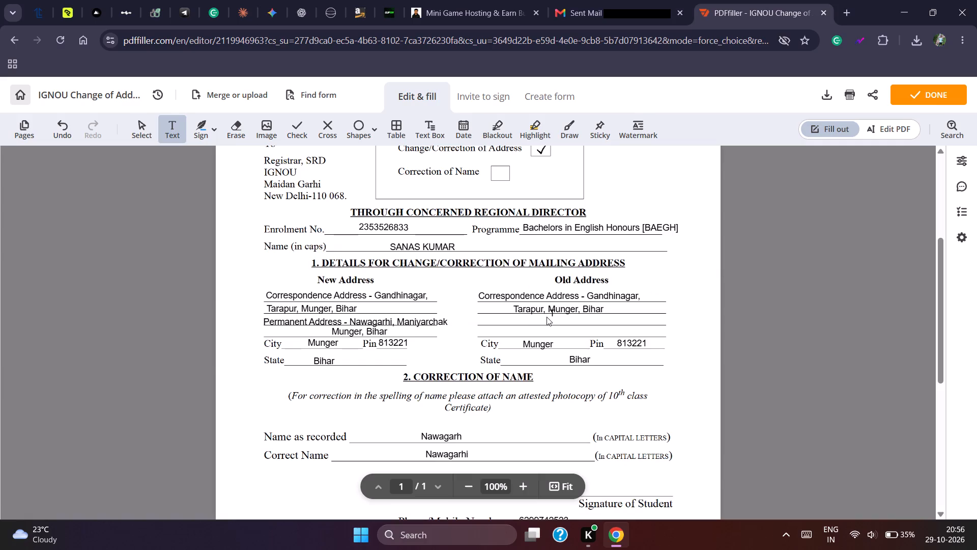
Nudge the correspondence address text slightly along and down onto the first Old Address line.
left_click_drag(592, 296, 598, 309)
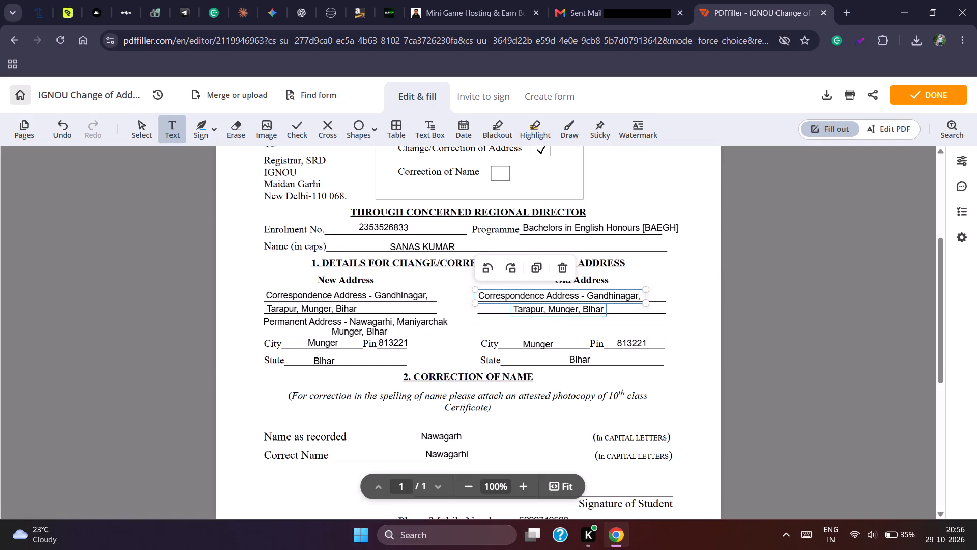
left_click_drag(598, 309, 598, 310)
left_click(561, 294)
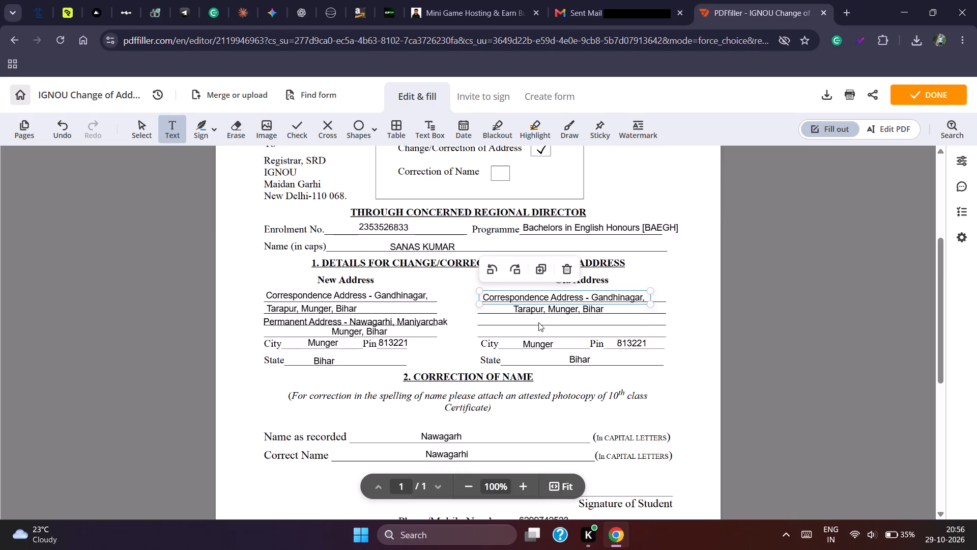
Duplicate the permanent address text from the third New Address line and place the copy on the third Old Address line.
left_click(358, 322)
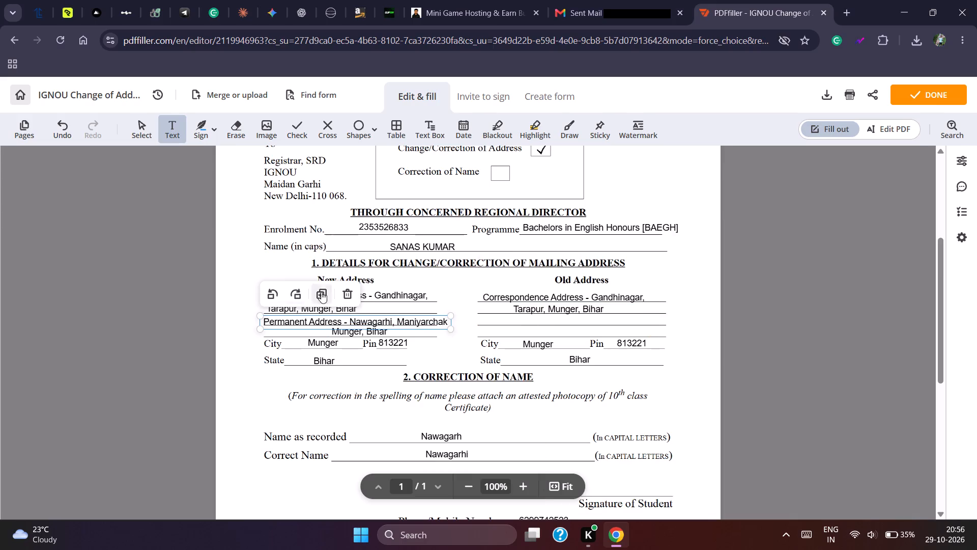
left_click(325, 292)
left_click_drag(295, 341, 461, 335)
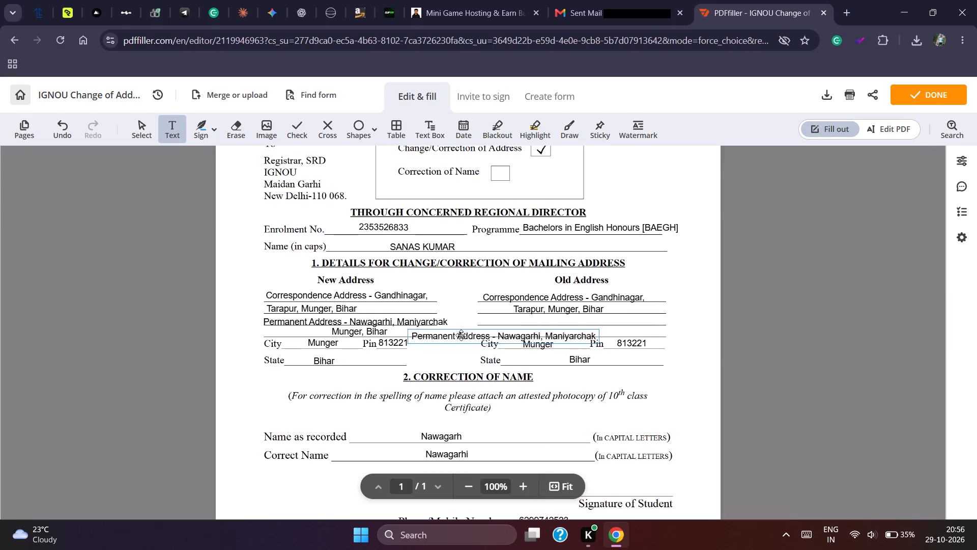
left_click_drag(461, 335, 513, 321)
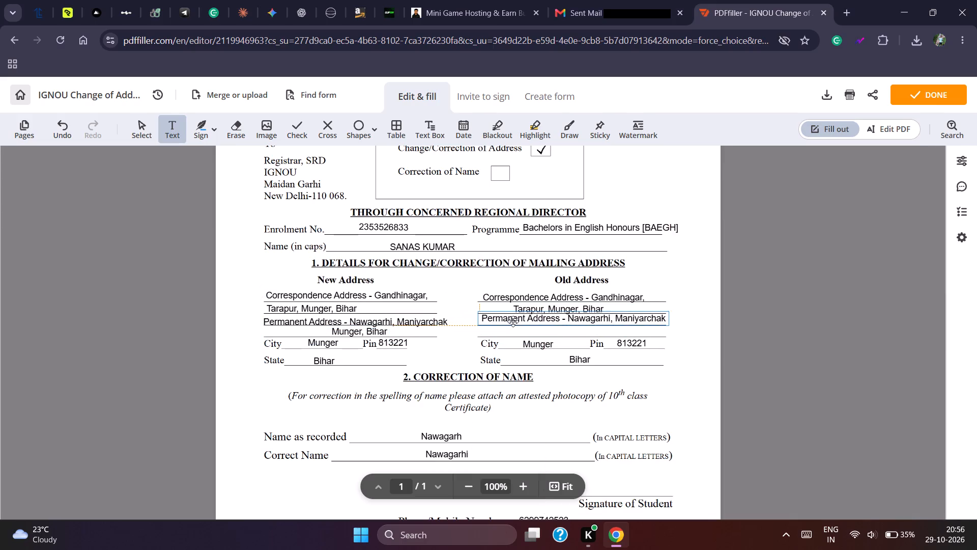
left_click_drag(513, 321, 513, 324)
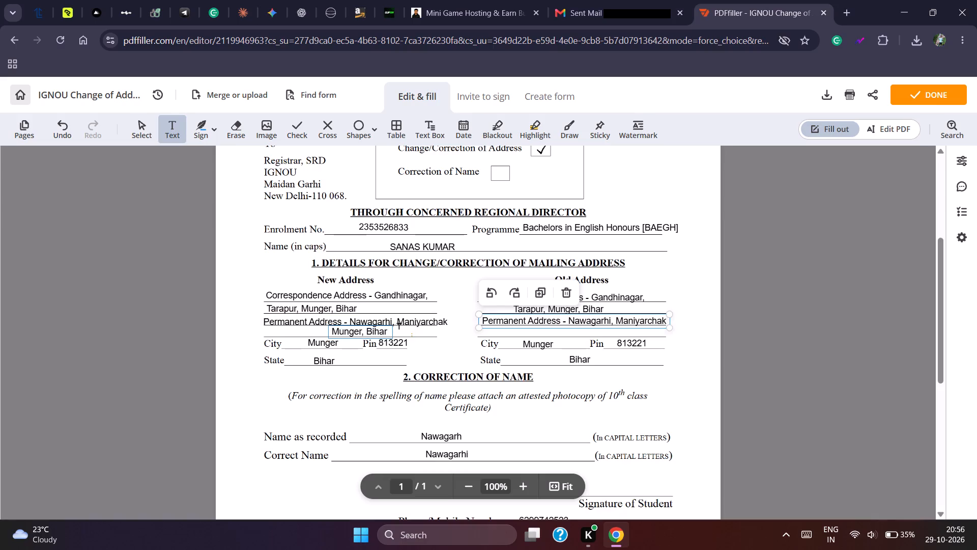
Move the district and state text from the fourth New Address line to the fourth Old Address line.
left_click(362, 332)
left_click_drag(362, 332, 556, 337)
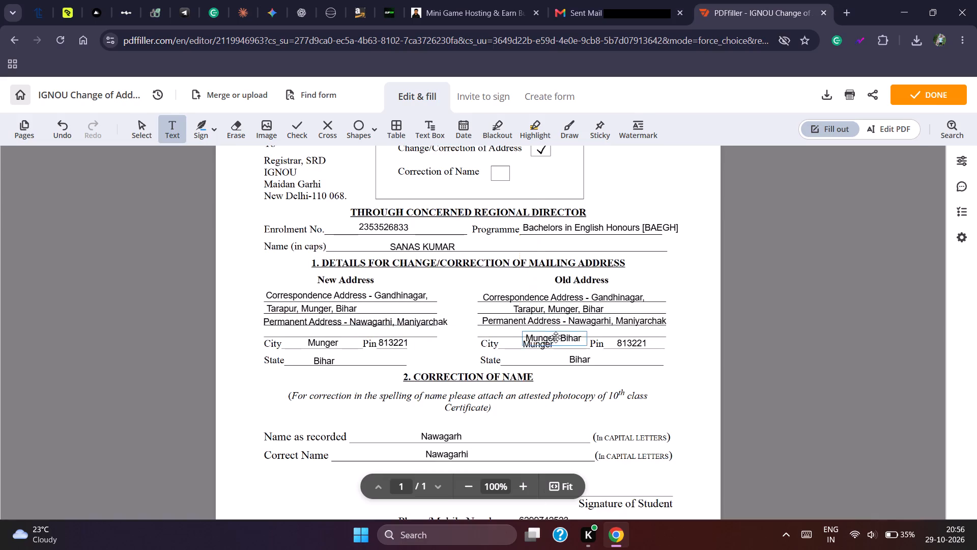
left_click_drag(556, 337, 568, 333)
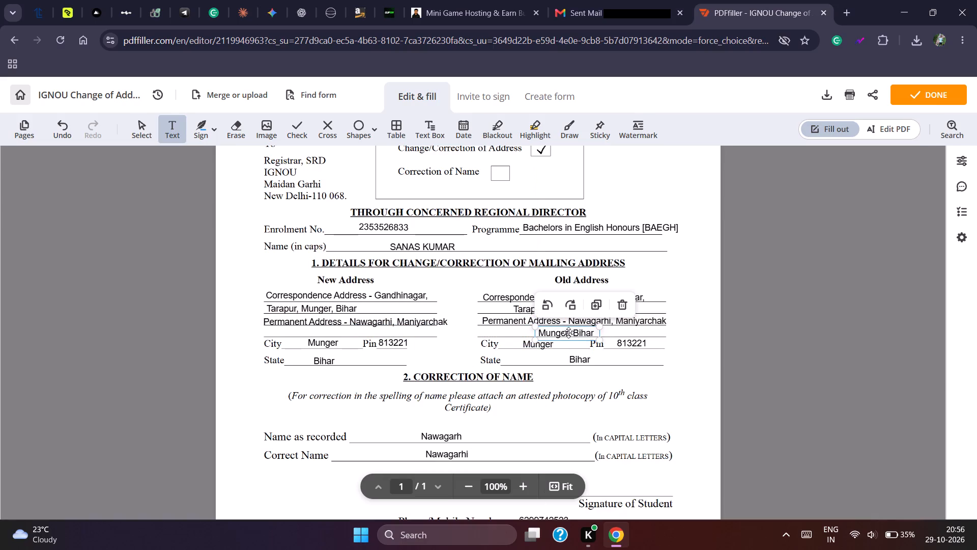
Remove the final "i" from the village name in the Old Address column's permanent address text.
left_click(610, 323)
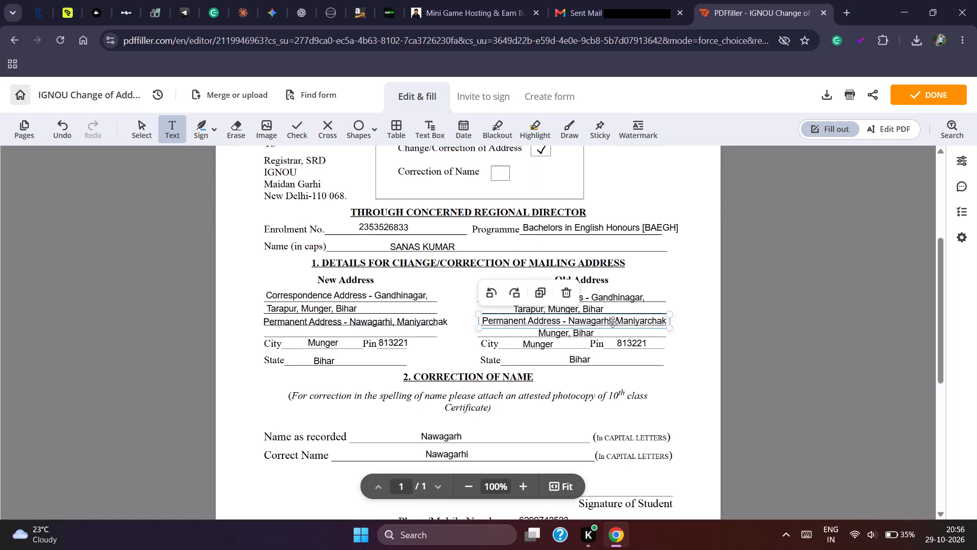
left_click(613, 322)
left_click(613, 320)
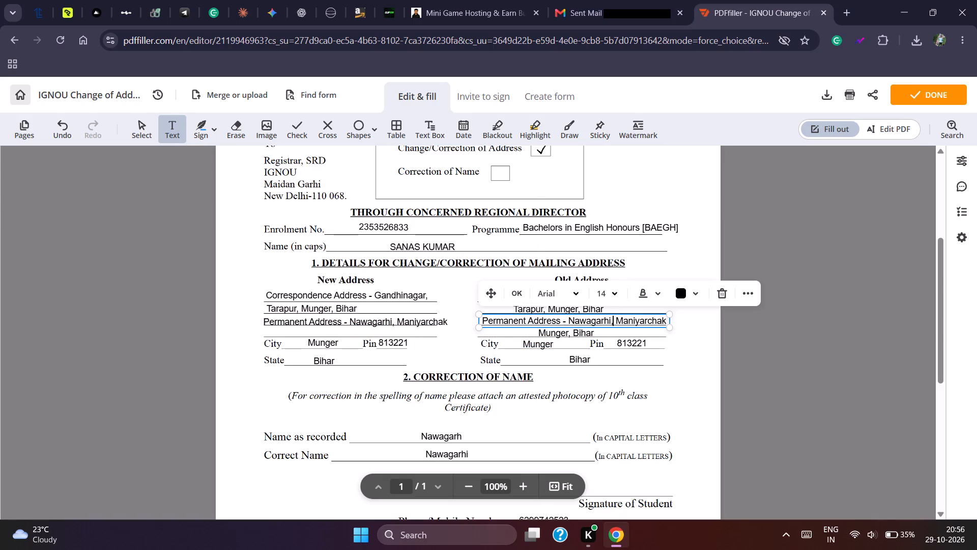
left_click(610, 321)
key("BackSpace")
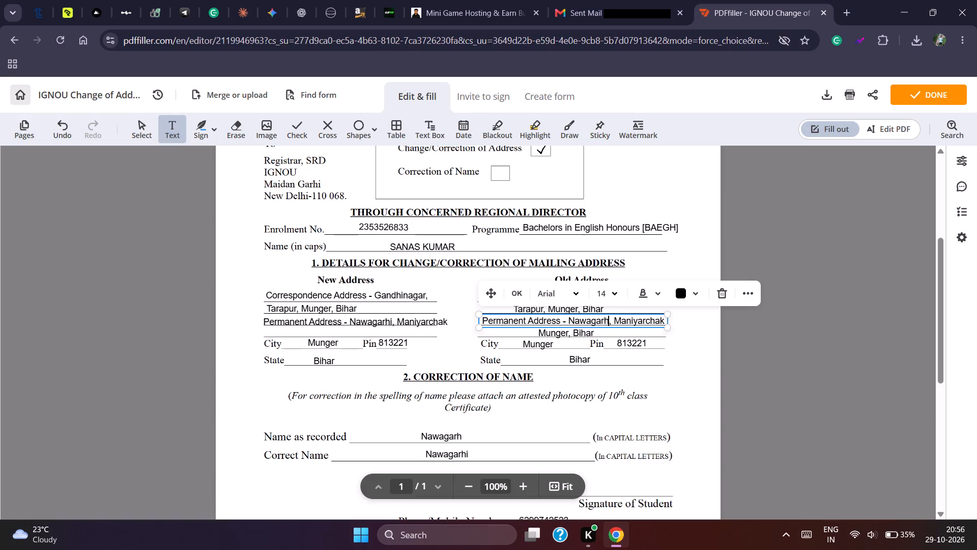
left_click(246, 409)
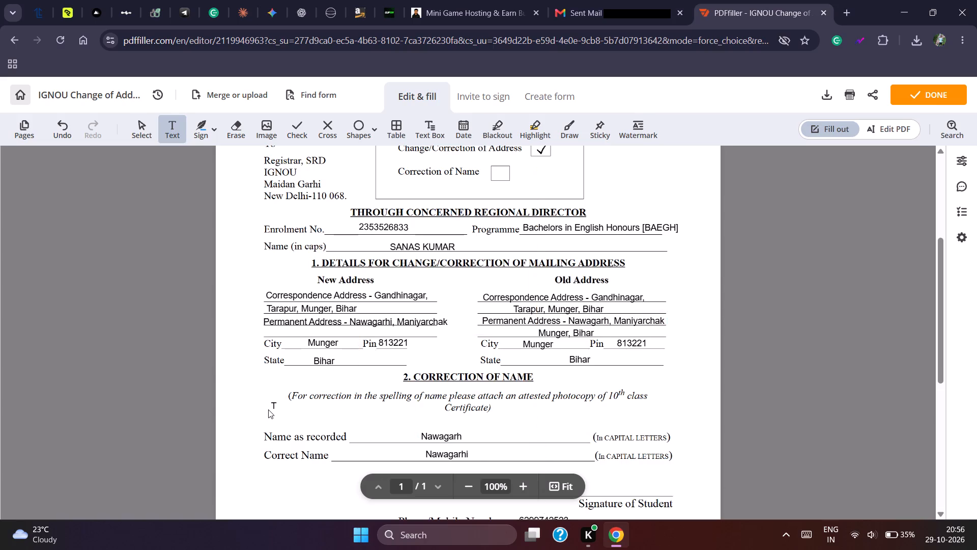
Review the completed form from top to bottom, finish editing and download it as a PDF.
scroll(404, 375, "down", 1)
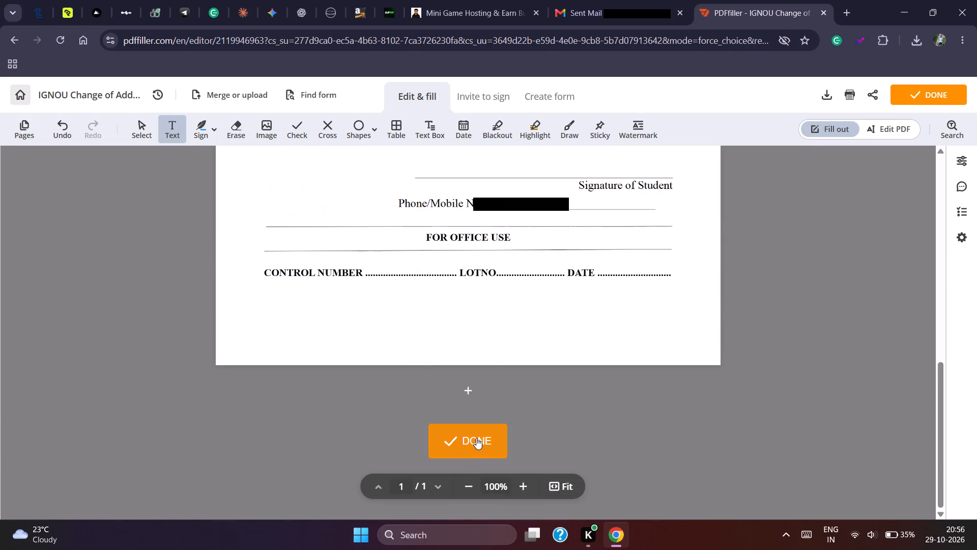
scroll(422, 342, "up", 3)
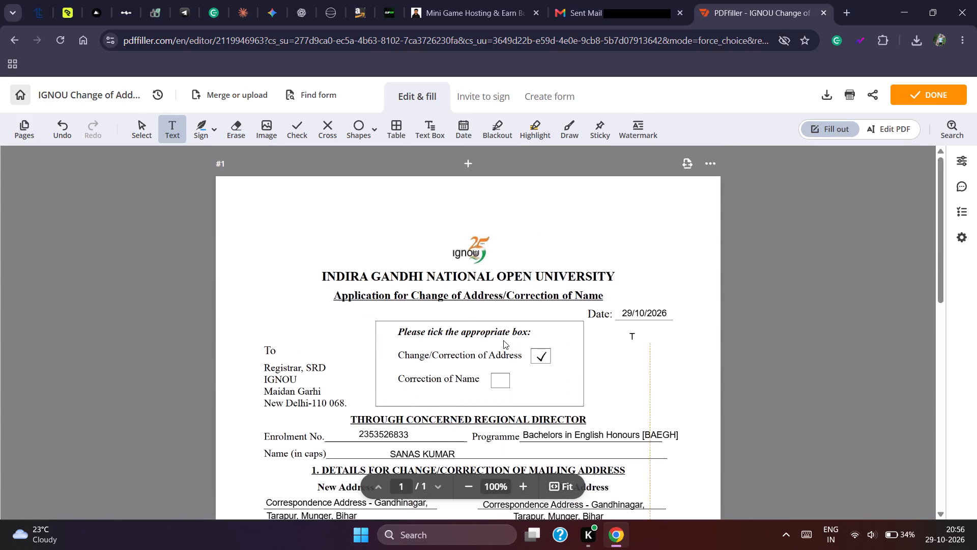
scroll(325, 320, "down", 1)
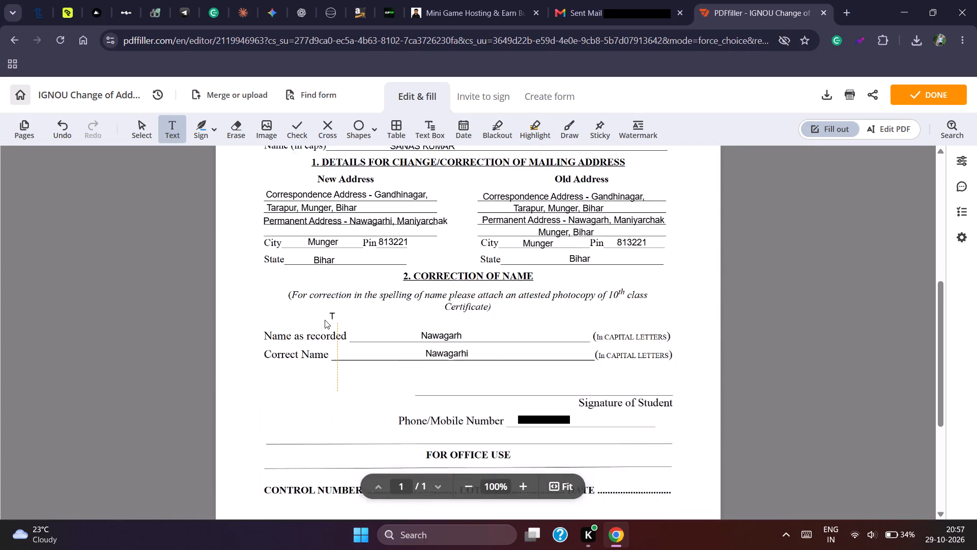
scroll(389, 366, "down", 1)
left_click(473, 444)
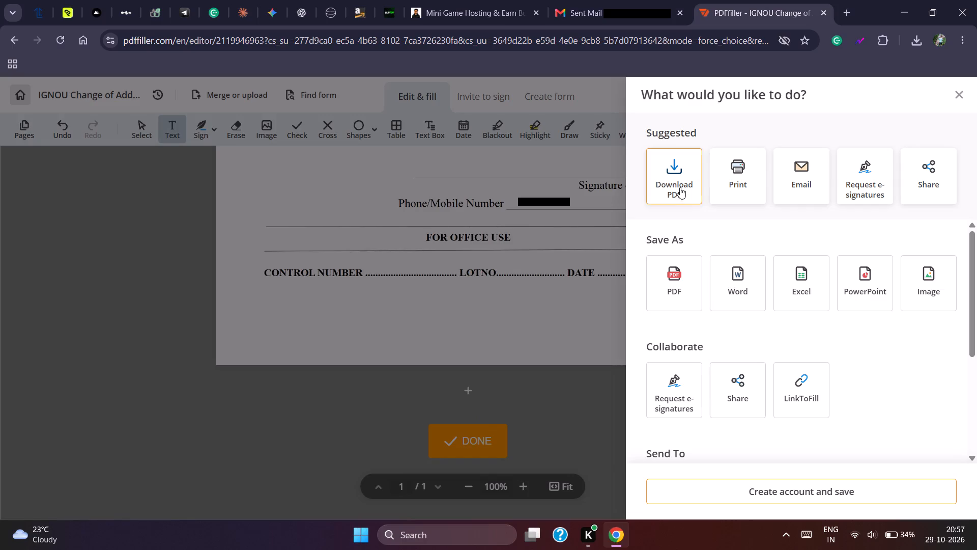
left_click(680, 187)
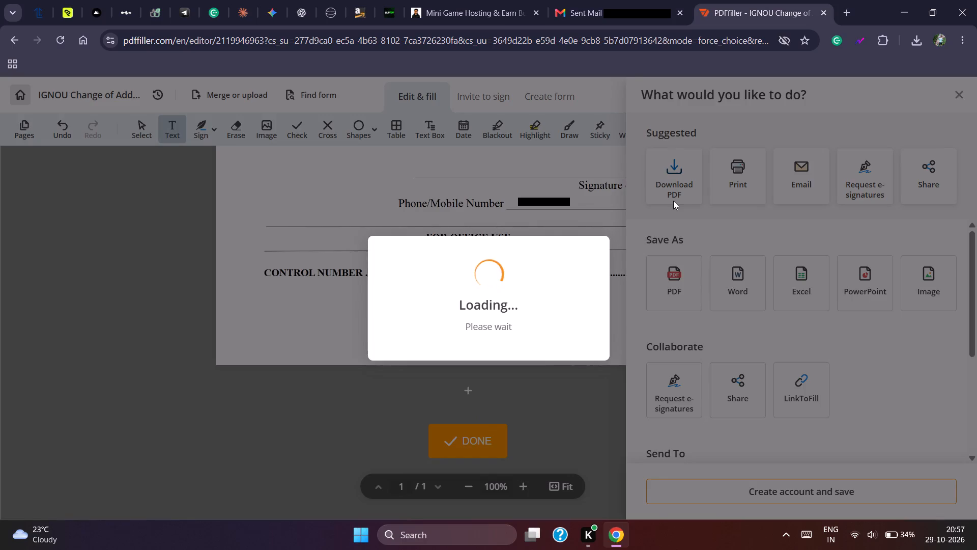
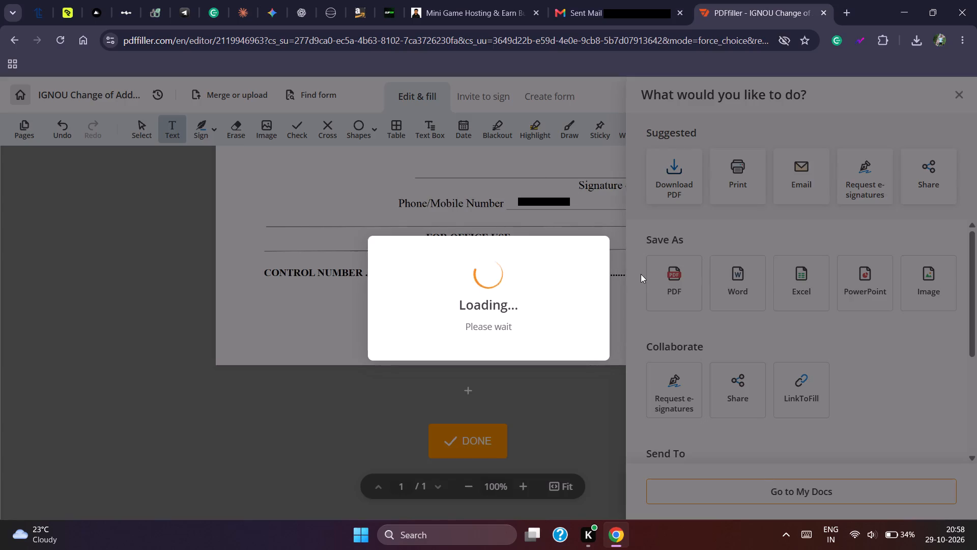
Dismiss the plan offer and close the export options to return to the form editor.
left_click(737, 109)
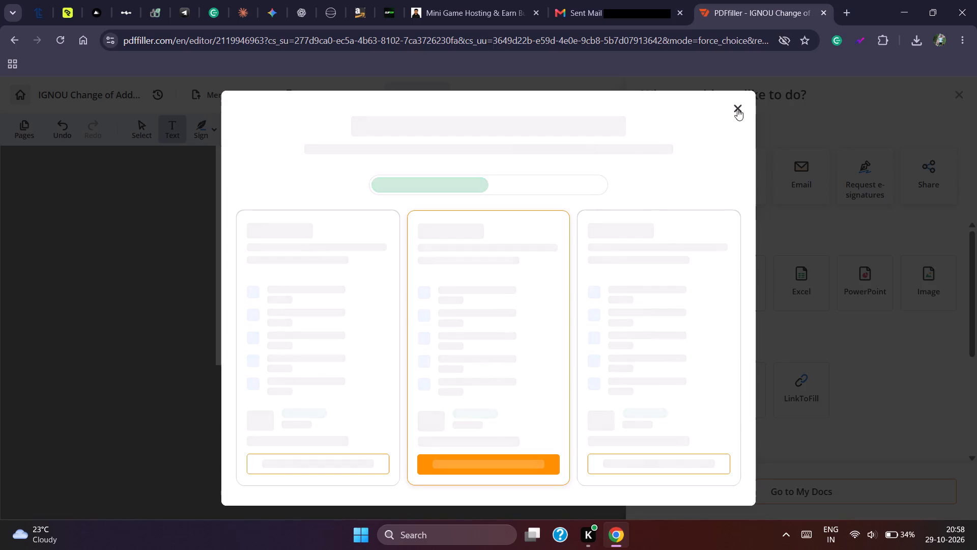
left_click(963, 101)
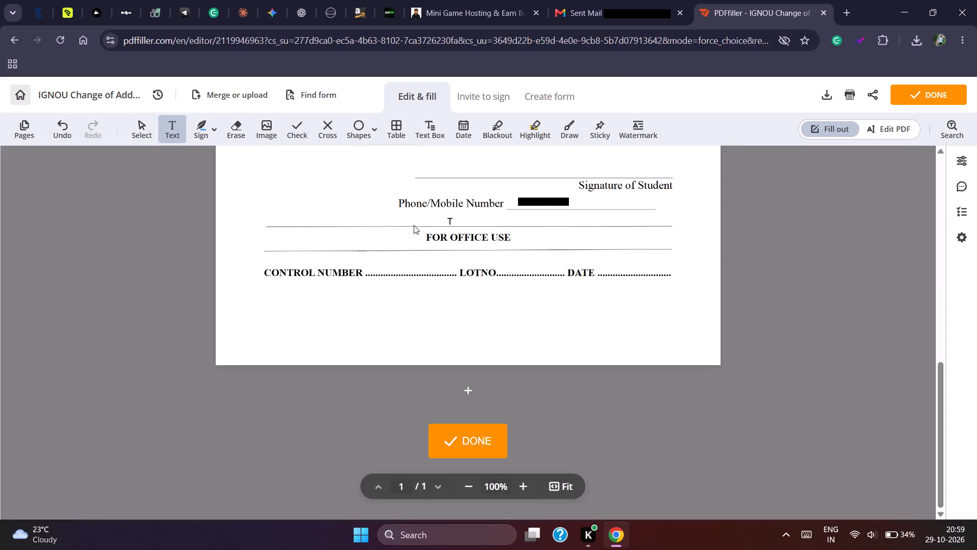
Crop and resize all pages to the A4 preset (8.3" x 11.7") and apply the change.
scroll(468, 286, "up", 2)
scroll(469, 286, "down", 1)
scroll(469, 286, "up", 1)
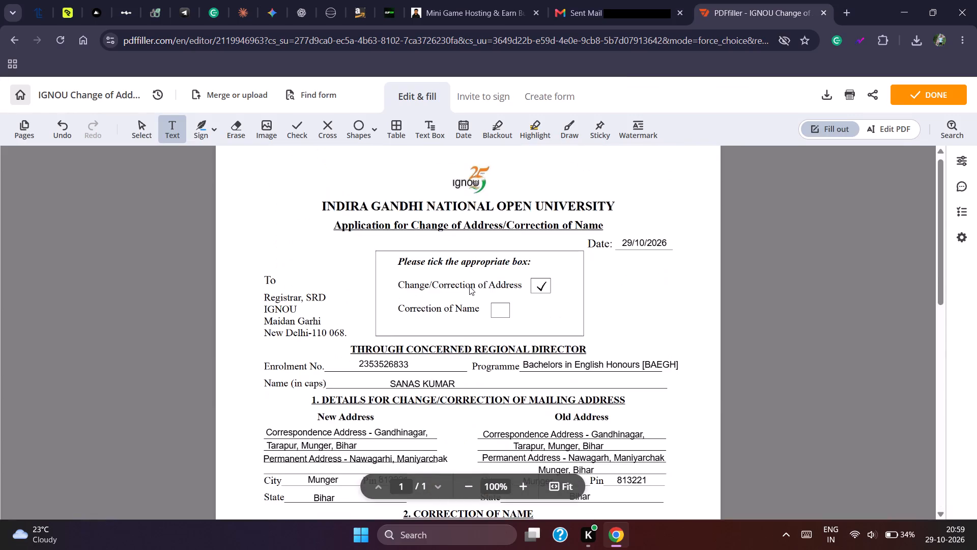
left_click(703, 164)
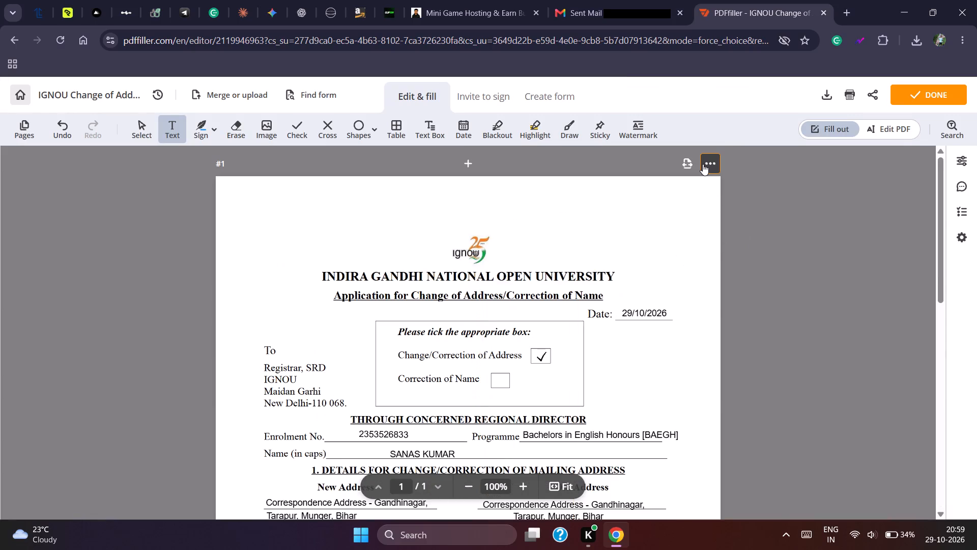
left_click_drag(758, 301, 748, 289)
left_click(688, 158)
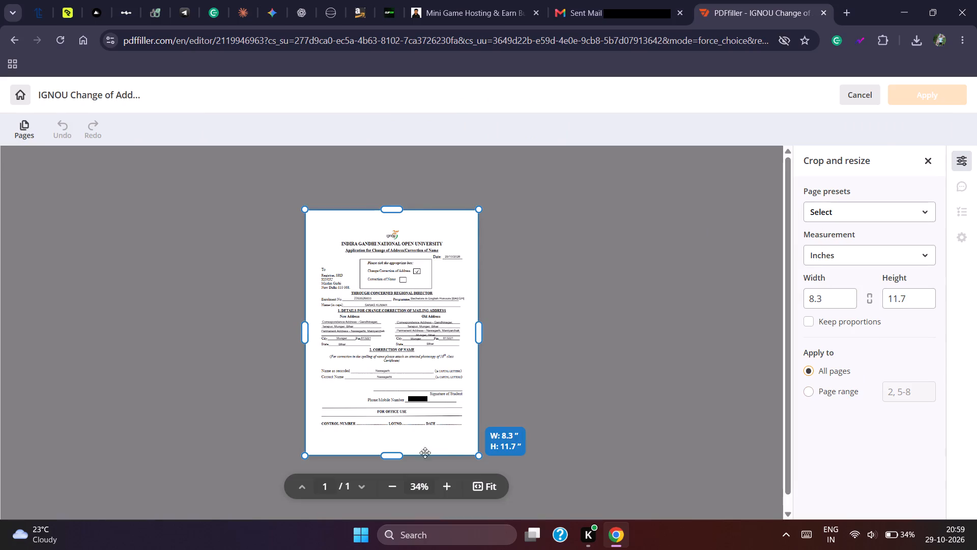
left_click(859, 211)
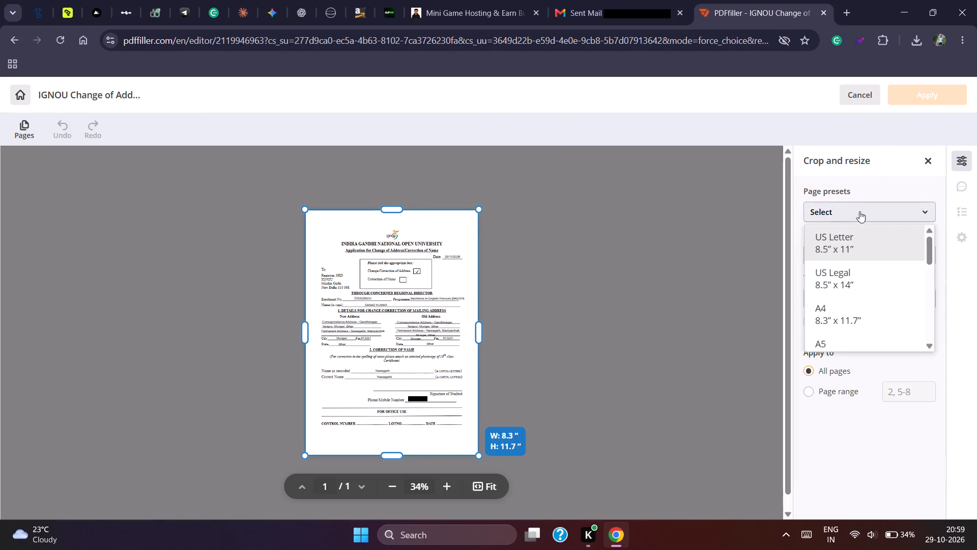
left_click(852, 314)
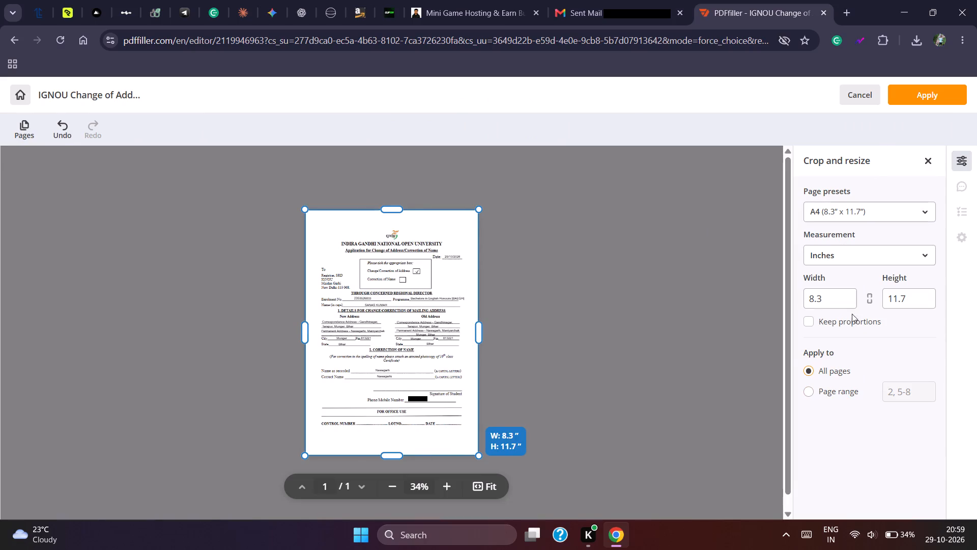
left_click(911, 90)
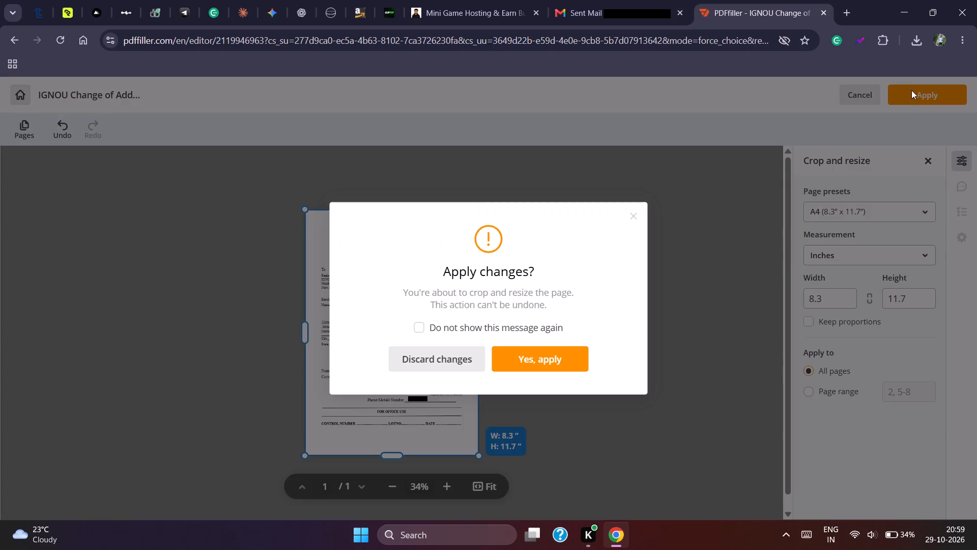
left_click(515, 350)
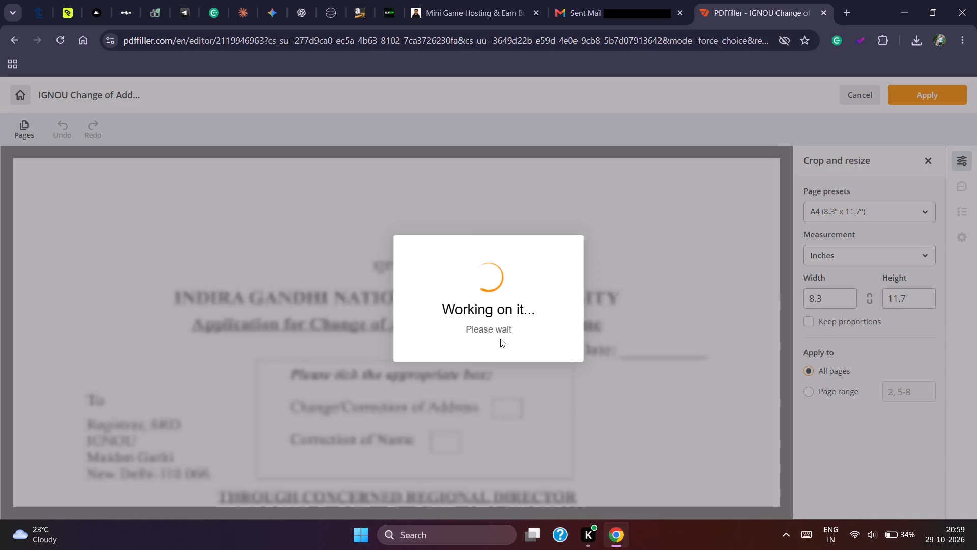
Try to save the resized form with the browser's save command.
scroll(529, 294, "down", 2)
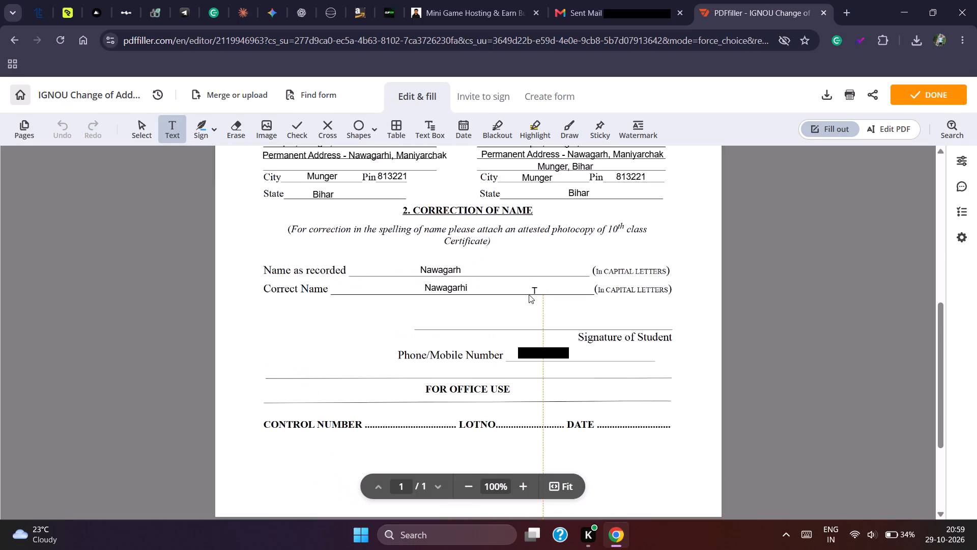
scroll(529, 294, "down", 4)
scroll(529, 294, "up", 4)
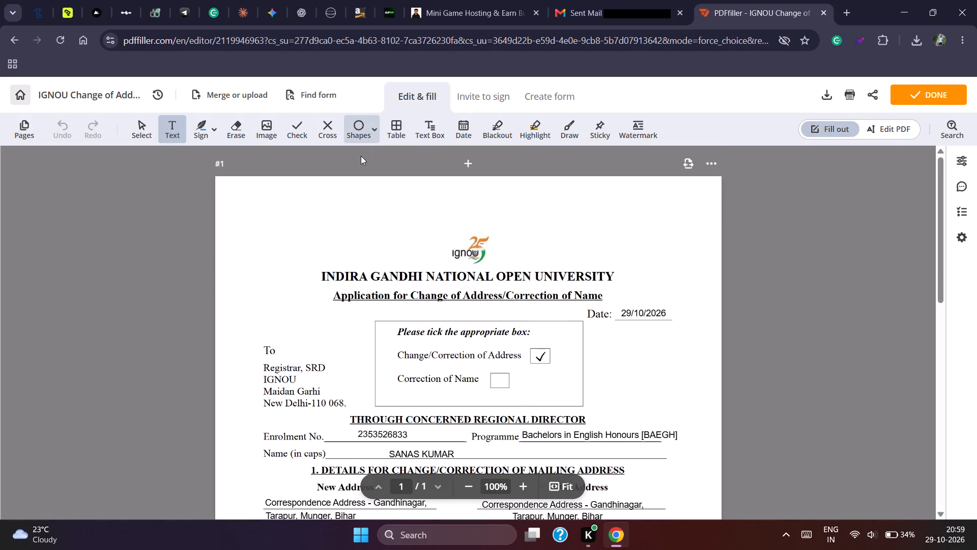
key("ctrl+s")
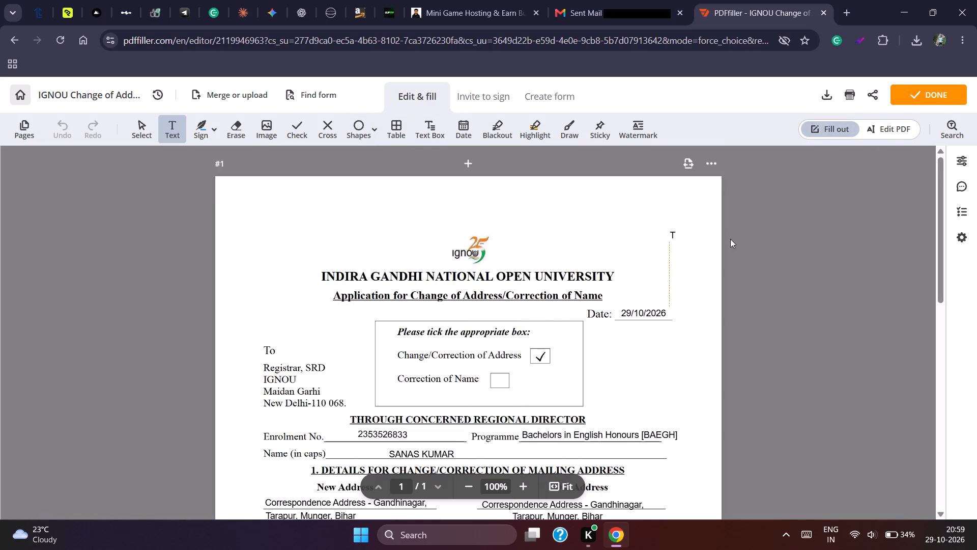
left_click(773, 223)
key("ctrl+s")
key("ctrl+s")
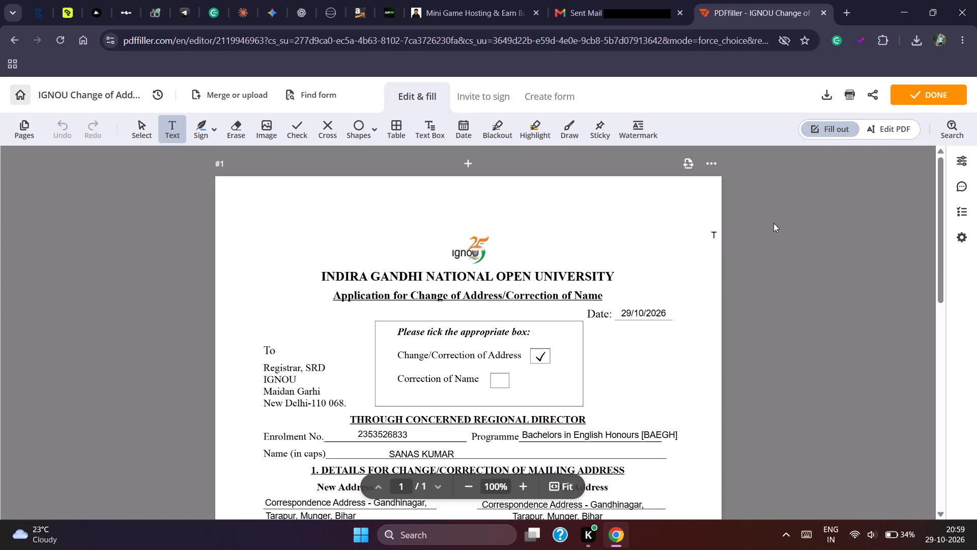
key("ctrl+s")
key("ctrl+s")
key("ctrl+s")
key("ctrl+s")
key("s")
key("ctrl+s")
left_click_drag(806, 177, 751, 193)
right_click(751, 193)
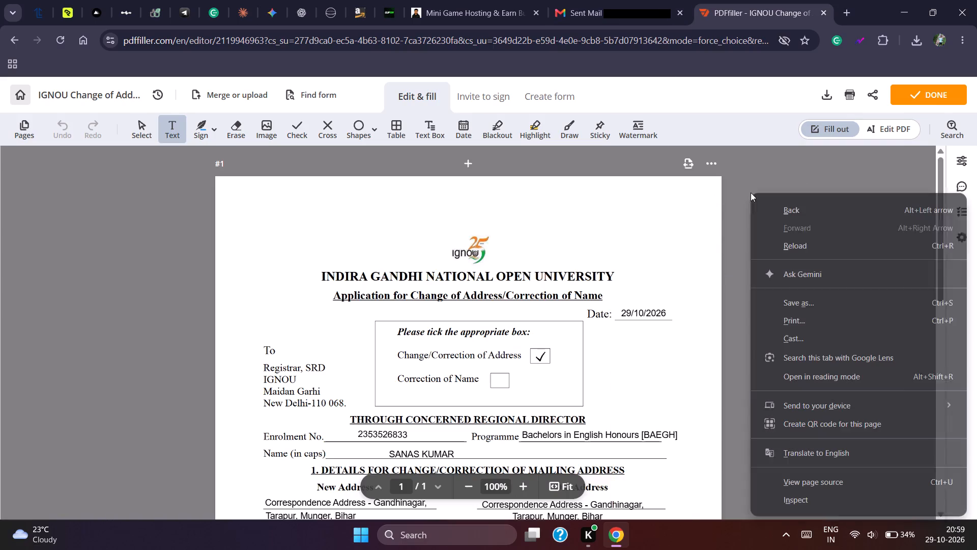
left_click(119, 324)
Nudge the permanent address text slightly upward on the third New Address line.
scroll(304, 289, "down", 1)
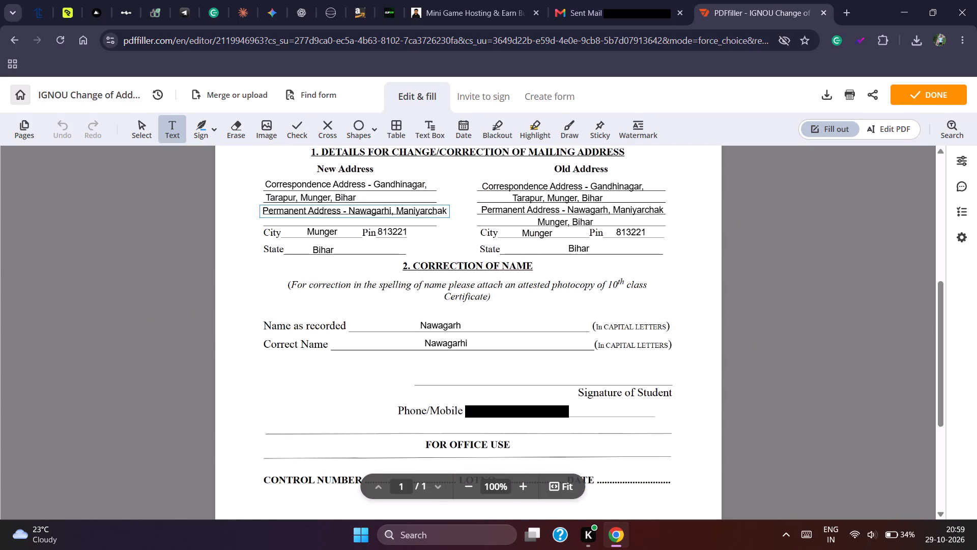
left_click_drag(356, 214, 350, 213)
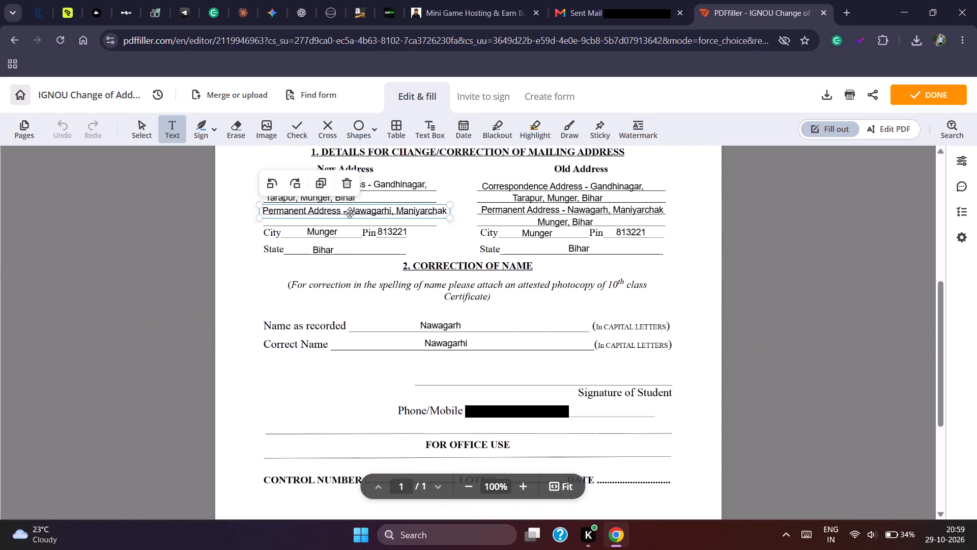
left_click_drag(350, 213, 349, 204)
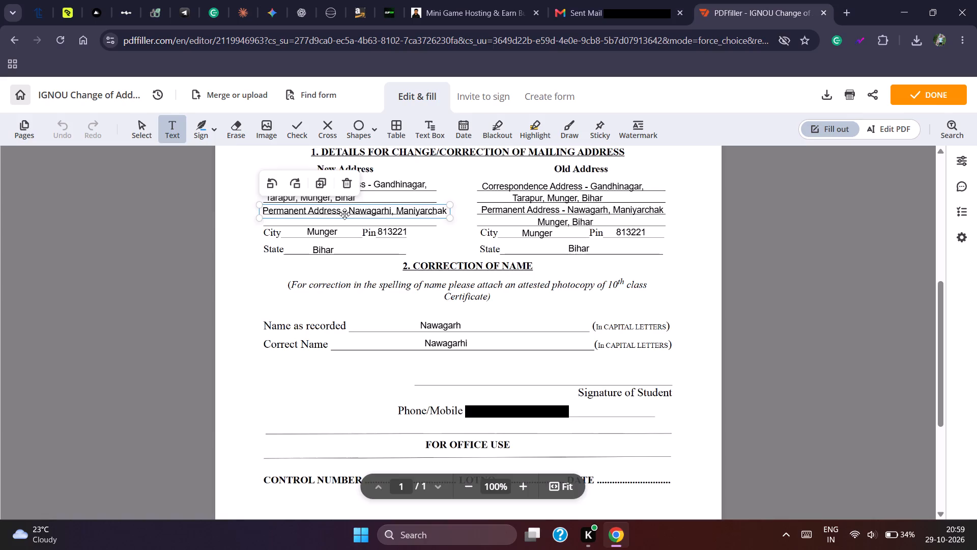
left_click(344, 210)
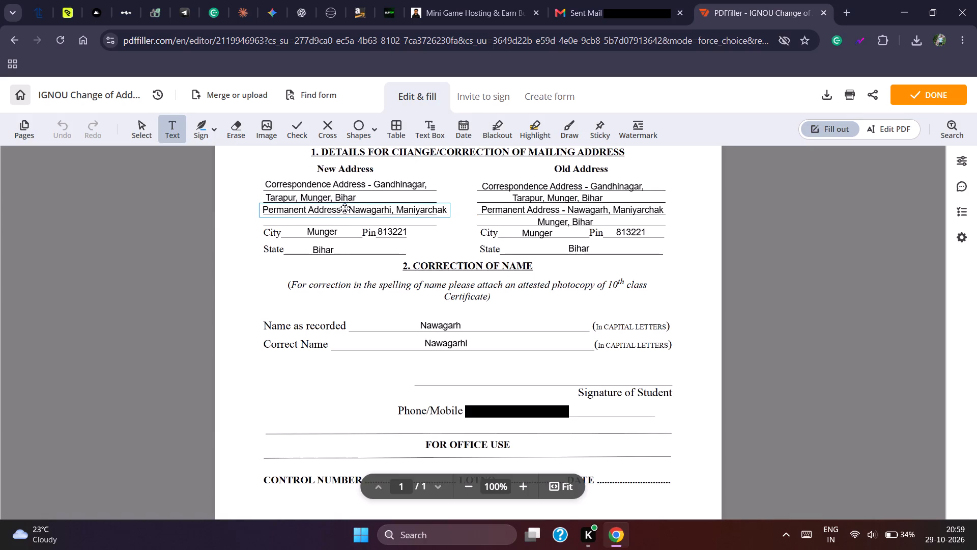
left_click(196, 259)
left_click(232, 250)
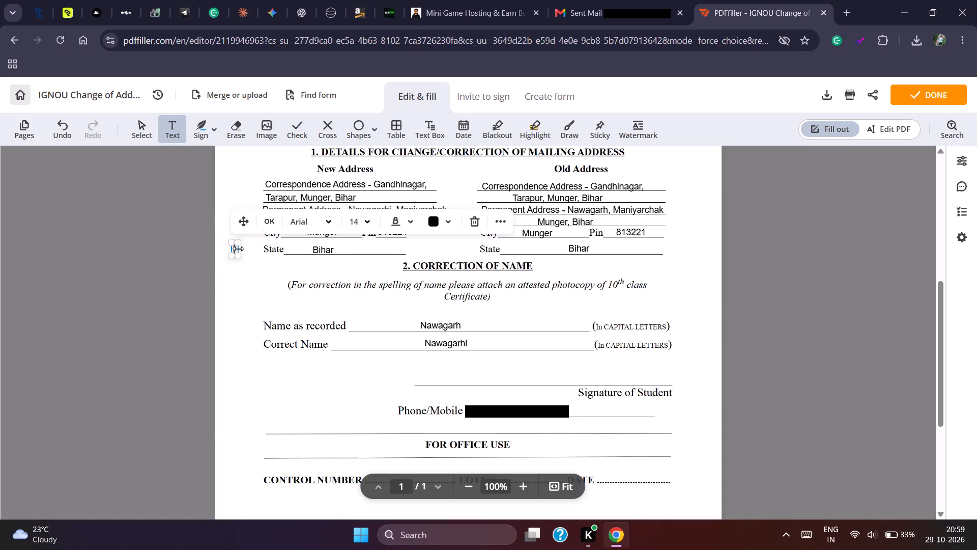
left_click(248, 186)
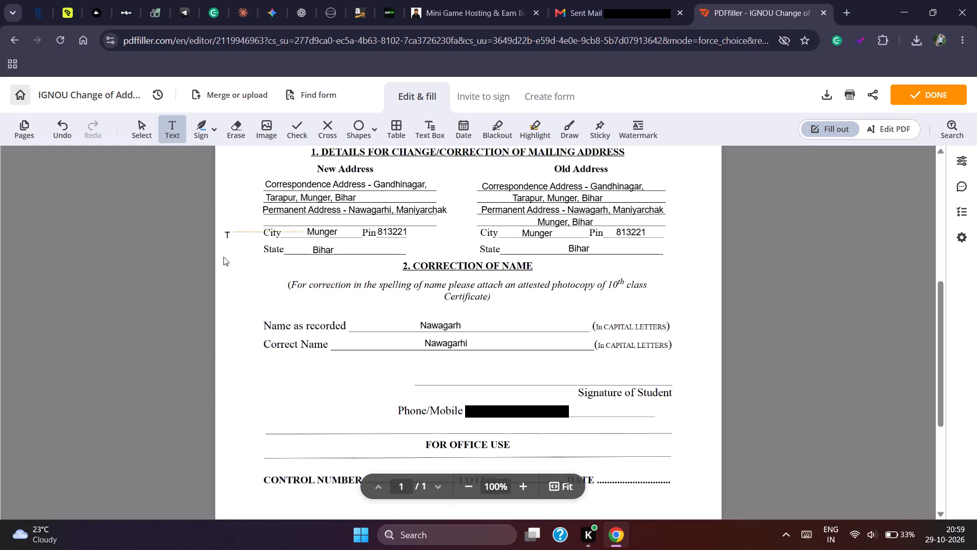
Nudge the text on the second New Address line slightly upward and deselect it.
left_click_drag(313, 197, 314, 191)
left_click(304, 197)
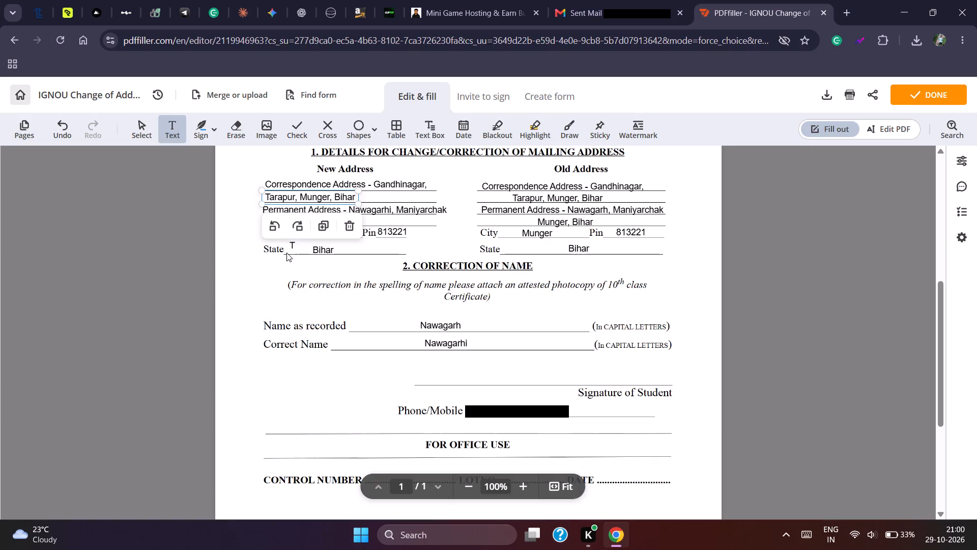
left_click(263, 256)
left_click(237, 269)
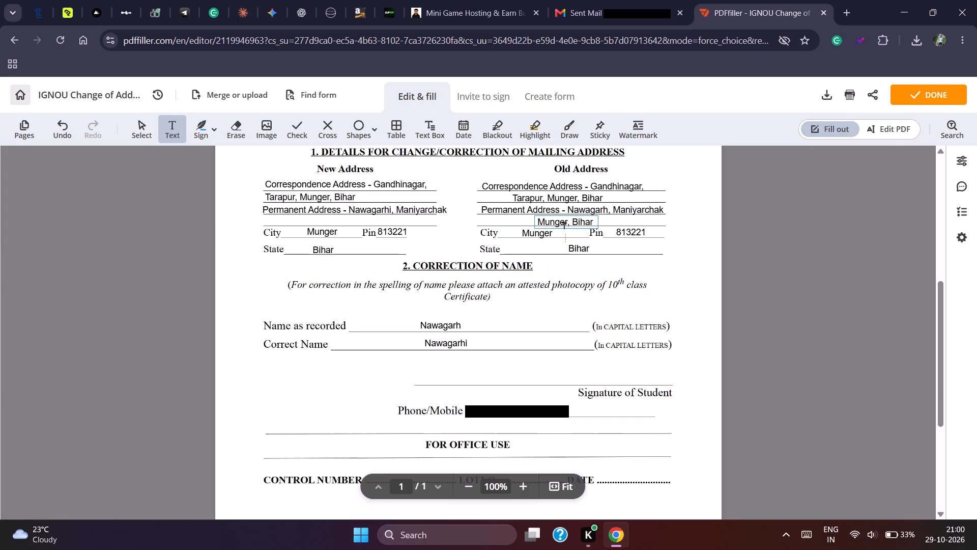
Nudge the district and state text slightly upward on the fourth Old Address line.
left_click_drag(562, 224, 562, 221)
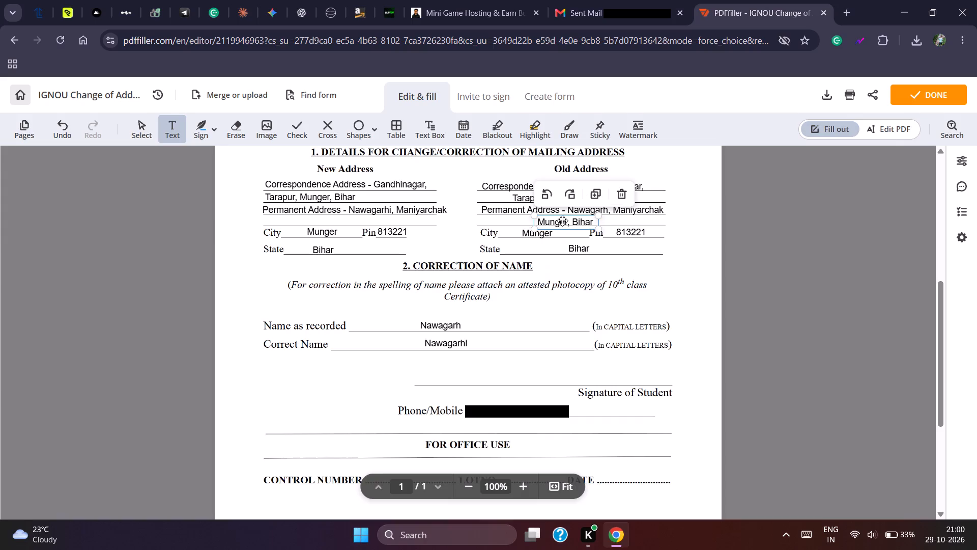
left_click_drag(562, 221, 562, 218)
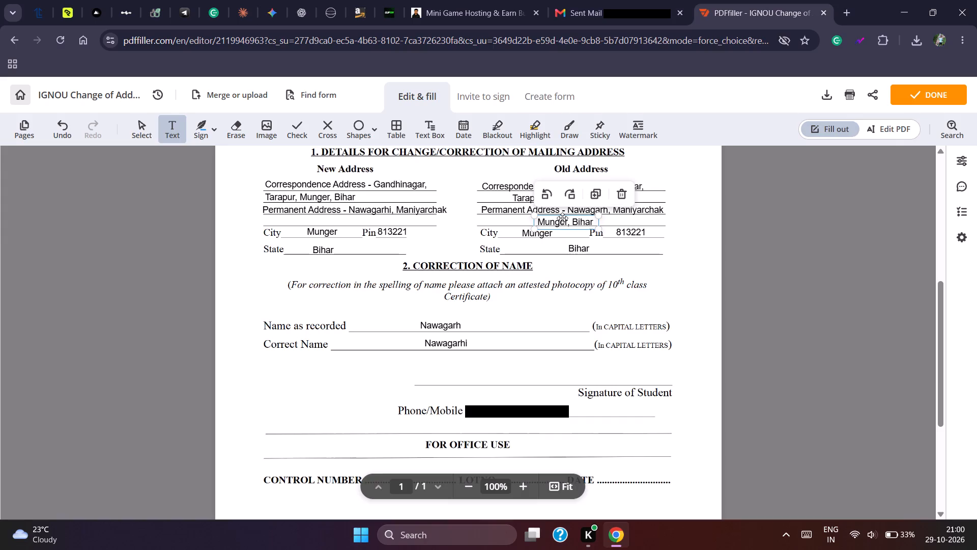
left_click(562, 218)
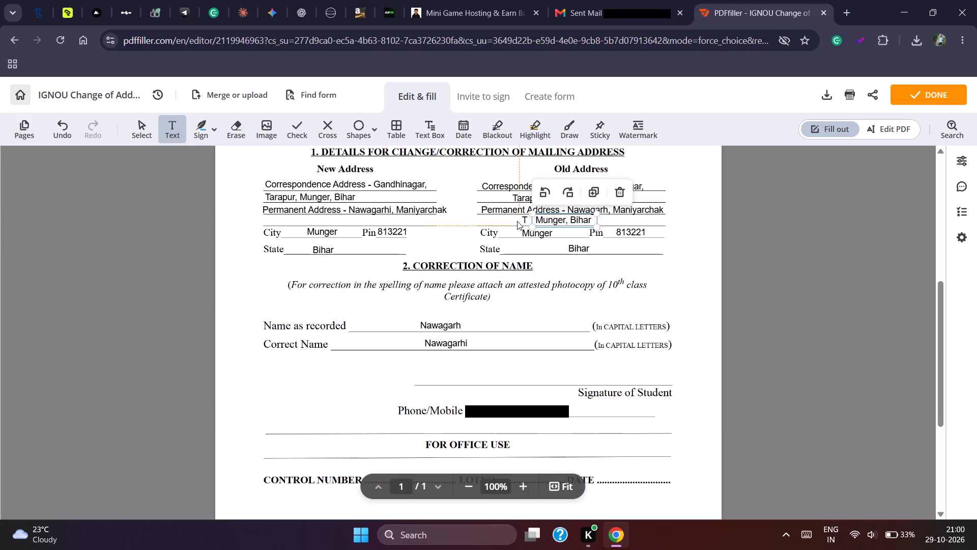
Duplicate the district and state text from the fourth Old Address line and place the copy on the fourth New Address line.
left_click(590, 195)
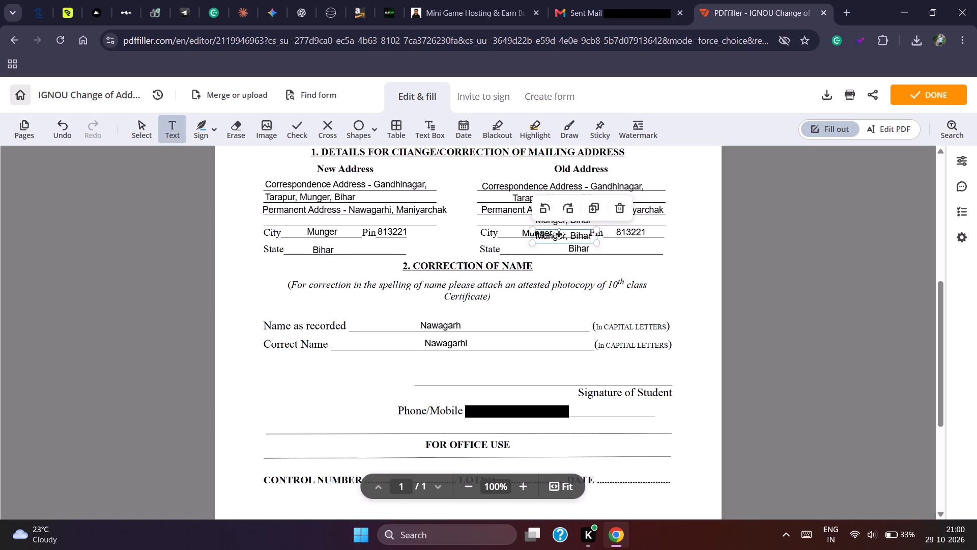
left_click_drag(554, 237, 357, 216)
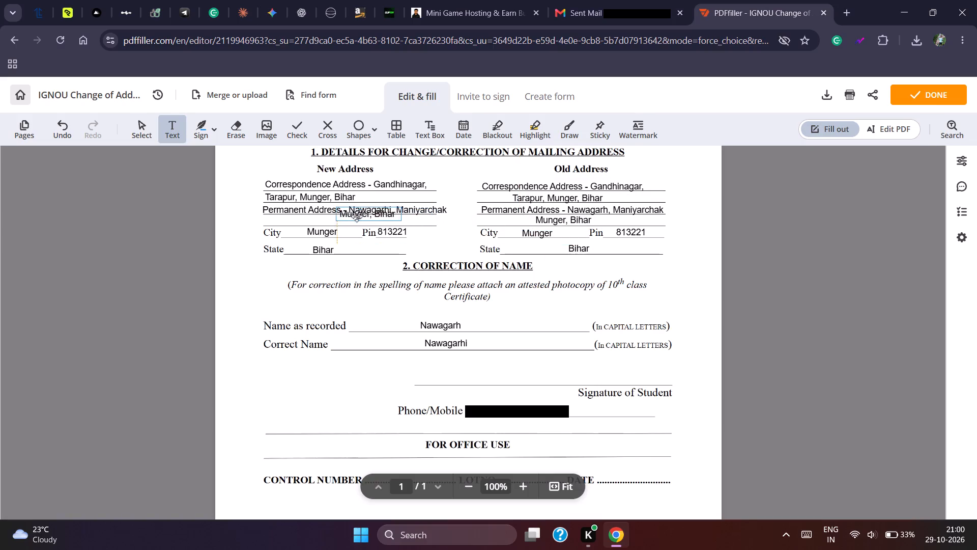
left_click_drag(357, 216, 337, 223)
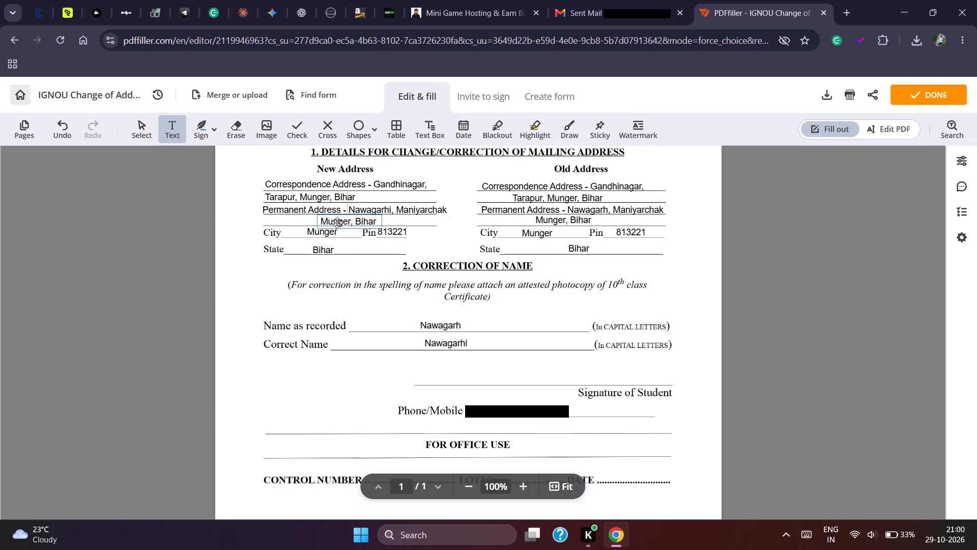
left_click_drag(337, 223, 339, 223)
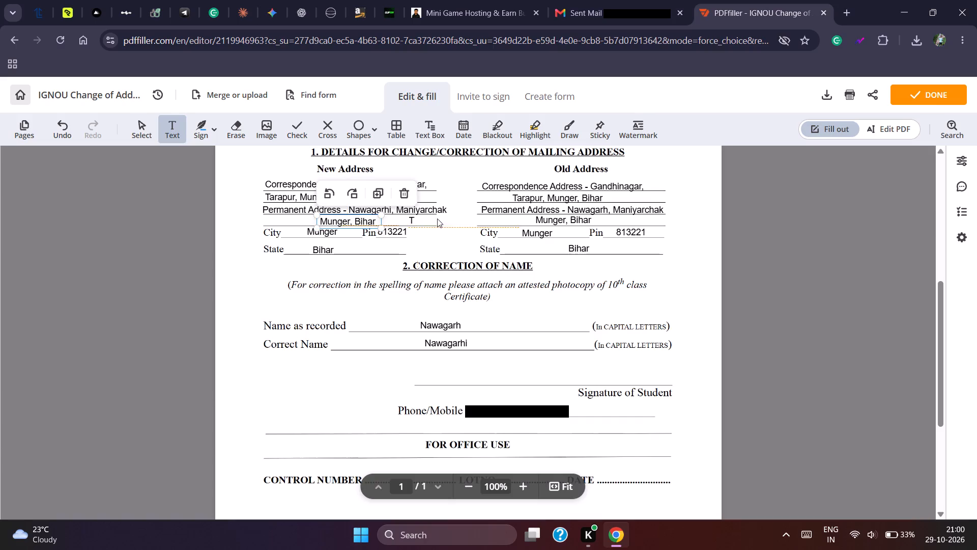
Add a comma at the end of the permanent address text on the third New Address line.
left_click(447, 212)
left_click(444, 211)
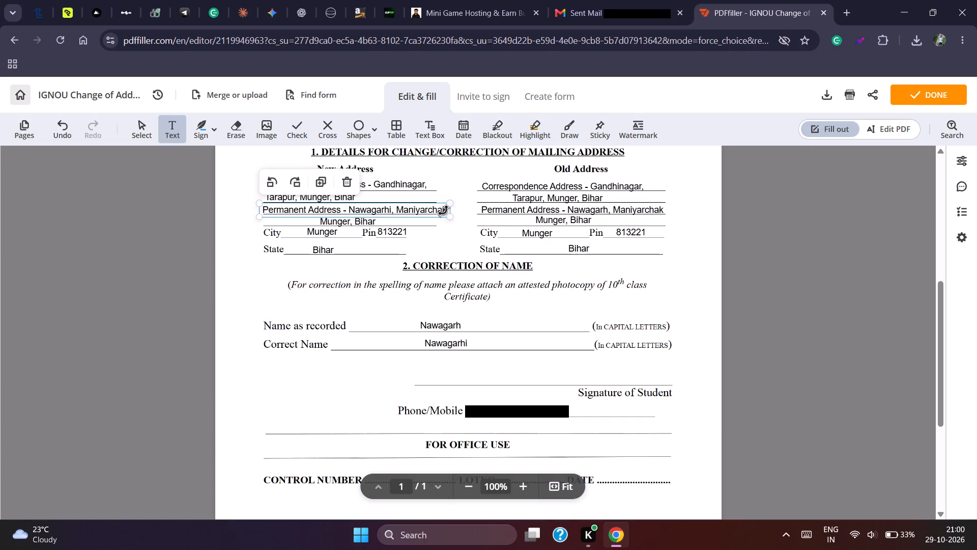
left_click(444, 214)
left_click(429, 214)
left_click(428, 211)
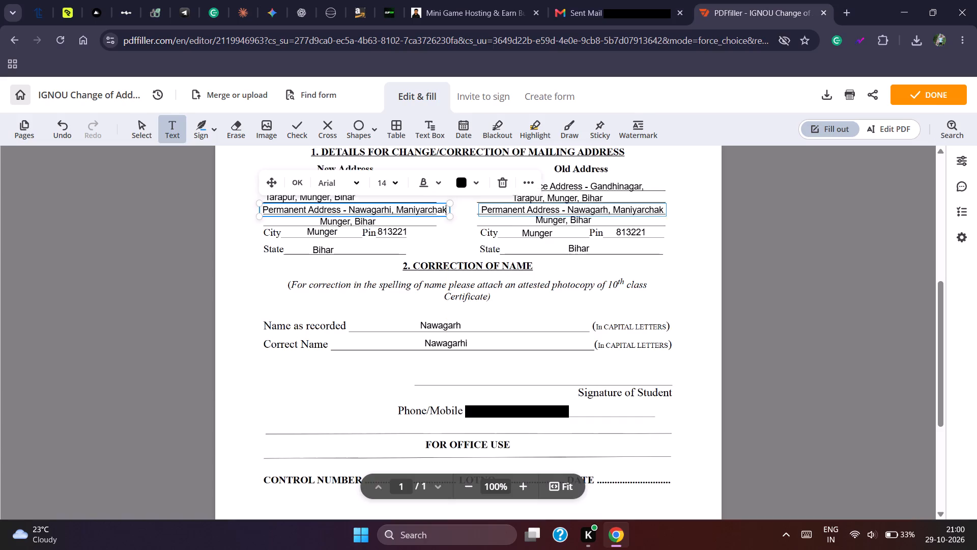
key("comma")
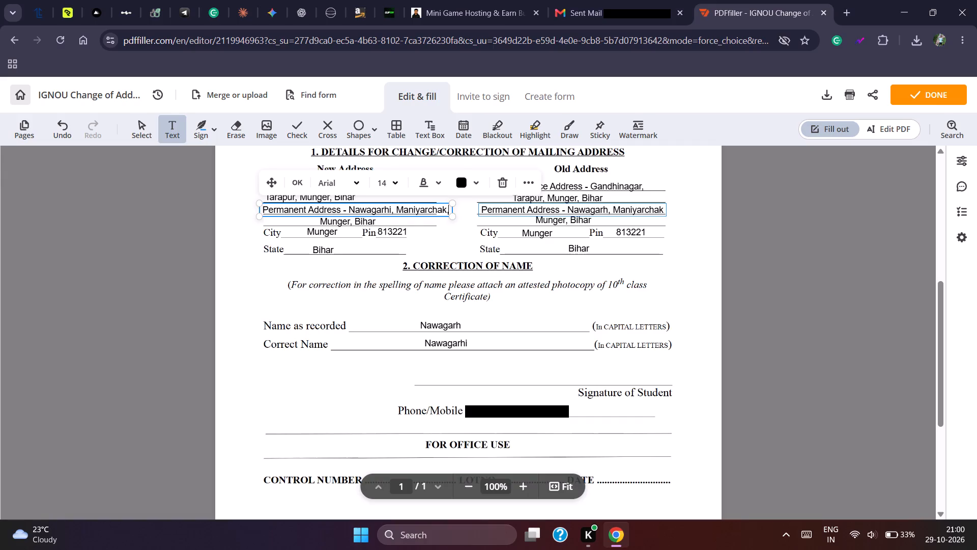
Add a comma and a space at the end of the permanent address text on the third Old Address line and deselect it.
left_click(663, 208)
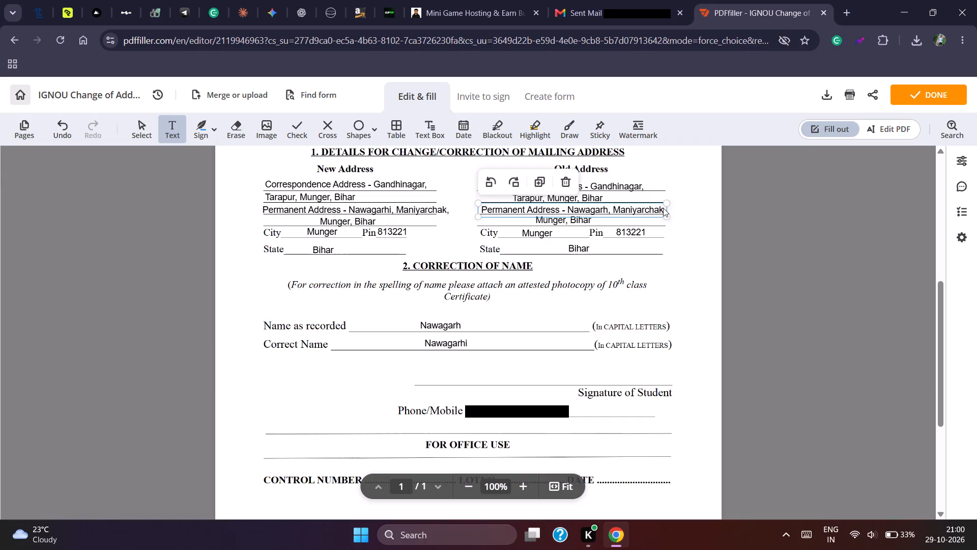
left_click(663, 208)
left_click(664, 208)
left_click(664, 208)
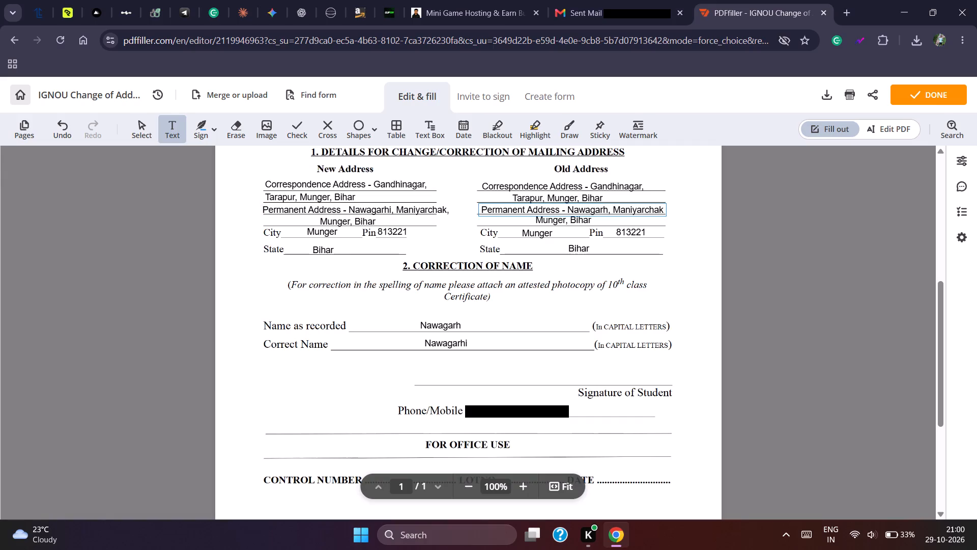
key("comma")
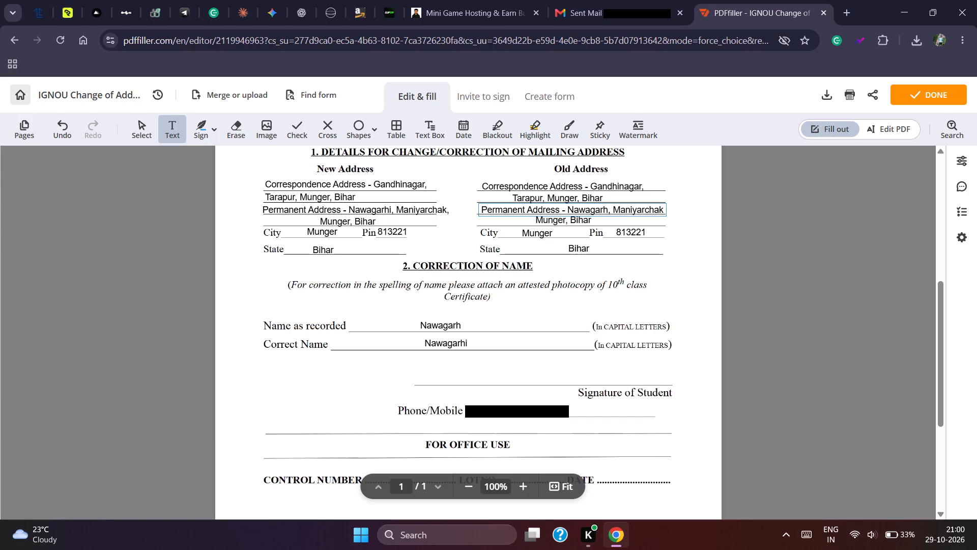
left_click(660, 210)
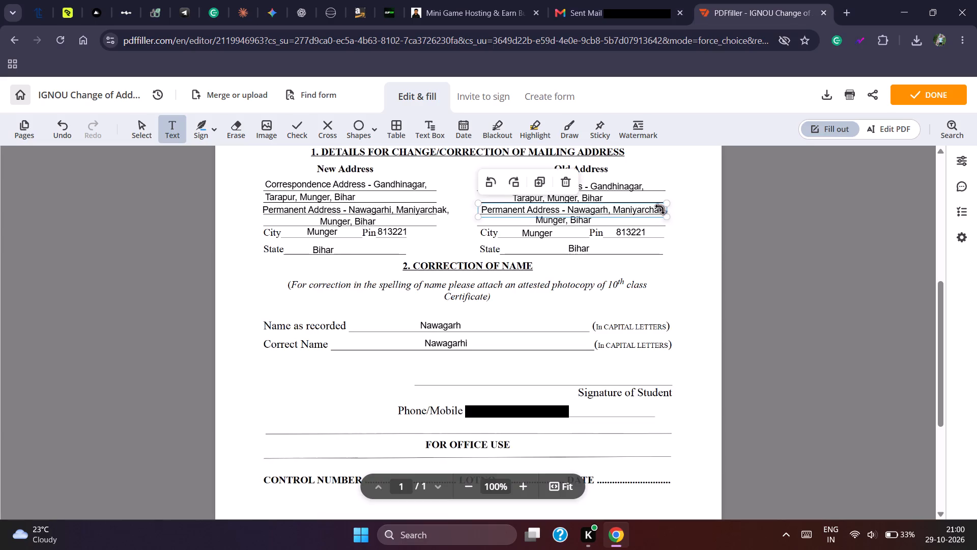
left_click(664, 209)
left_click_drag(665, 211, 652, 211)
left_click(645, 211)
left_click(645, 211)
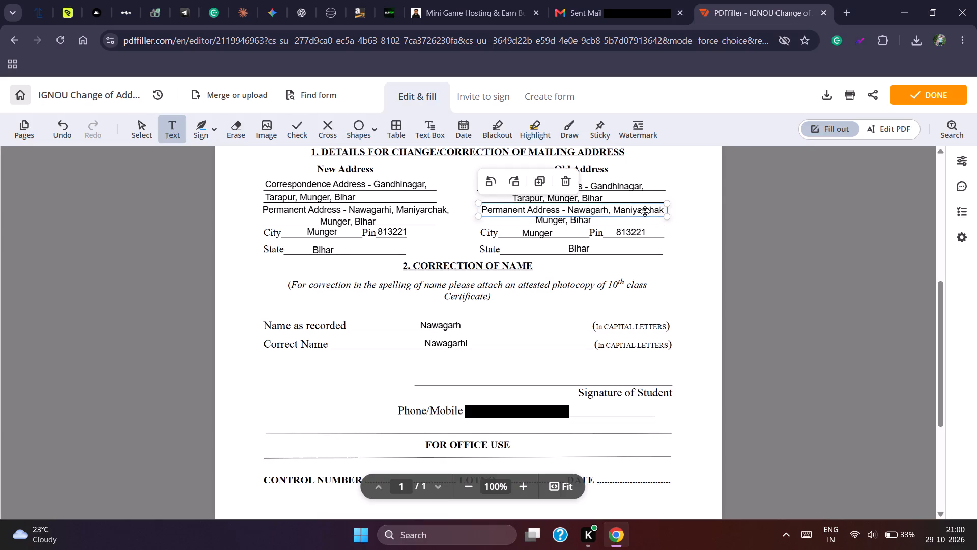
left_click(645, 211)
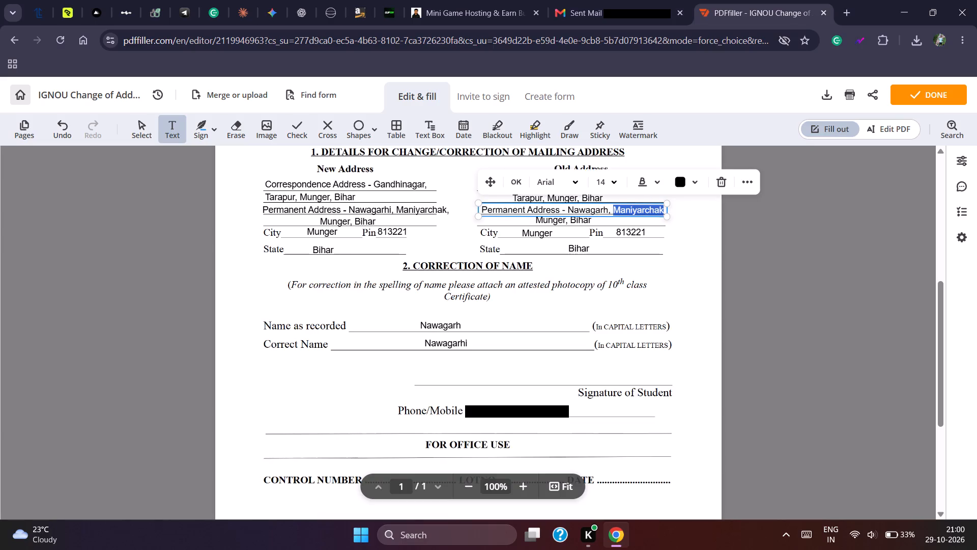
left_click(663, 211)
left_click(663, 211)
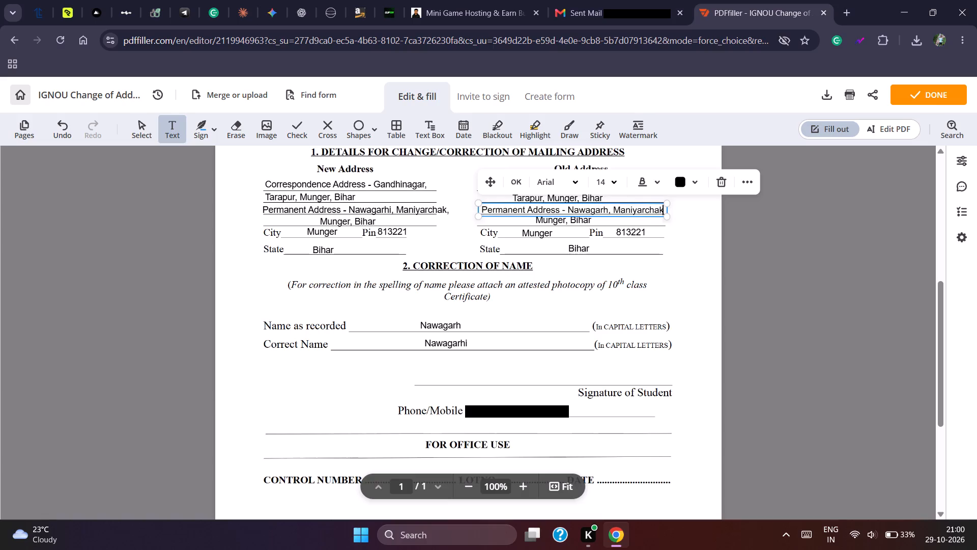
key("period")
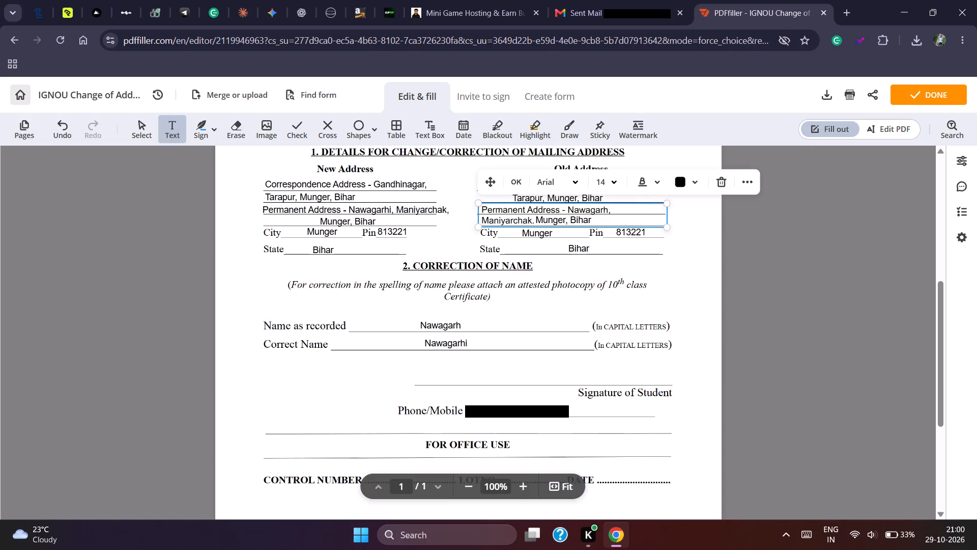
key("BackSpace")
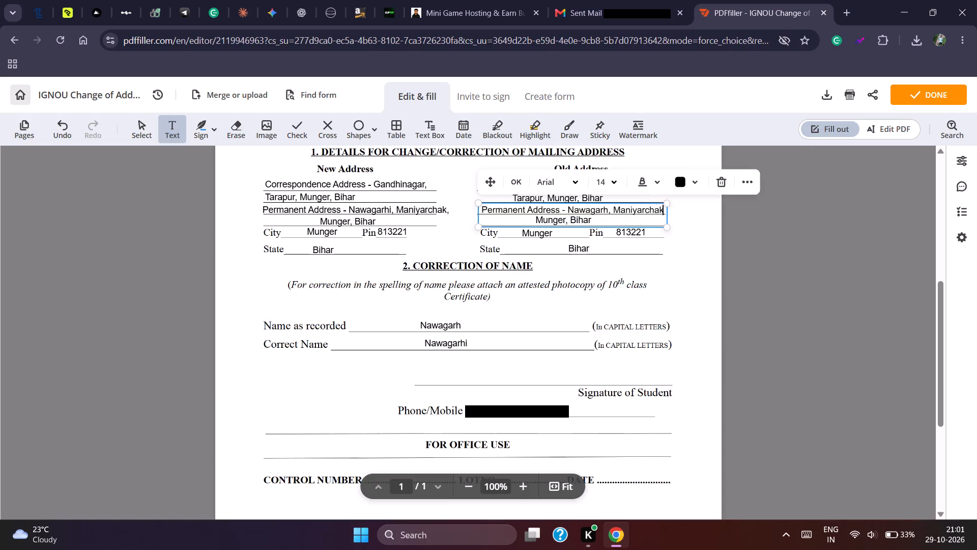
type(",")
key("space")
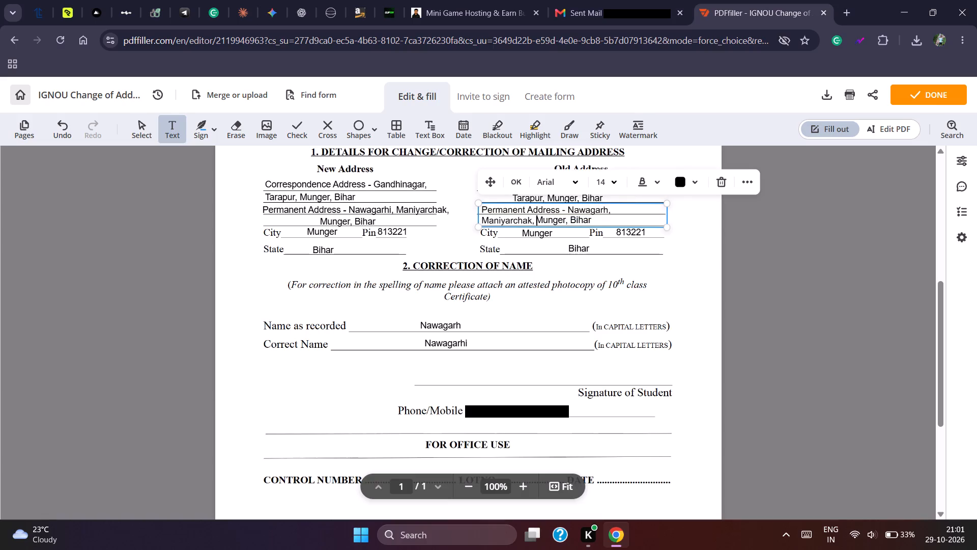
left_click(448, 240)
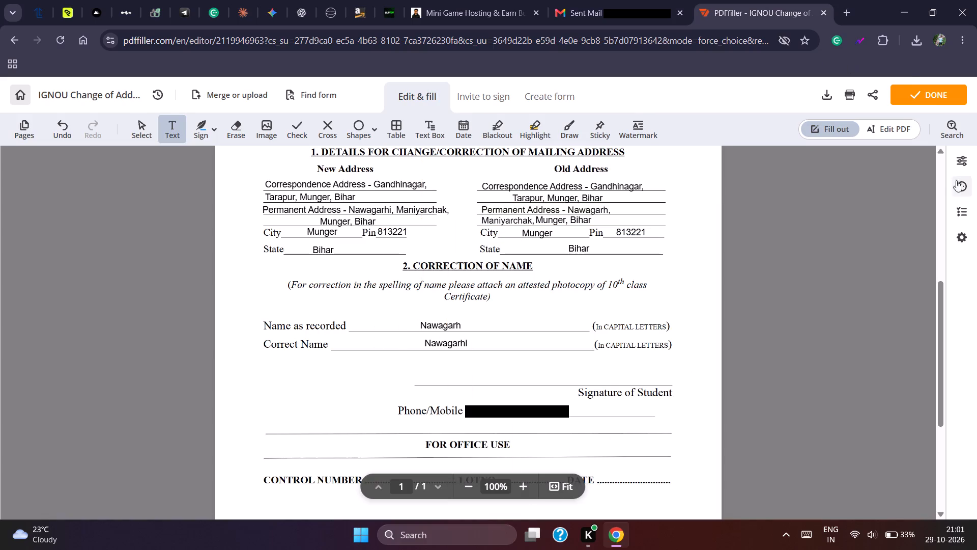
Open the document's sharing settings and show the access choices for anyone with the link.
left_click(874, 99)
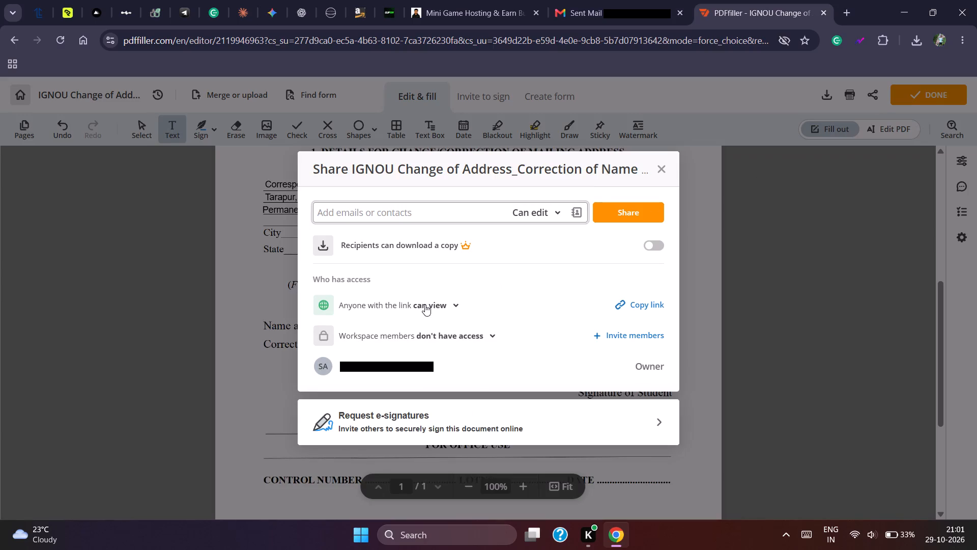
left_click(451, 304)
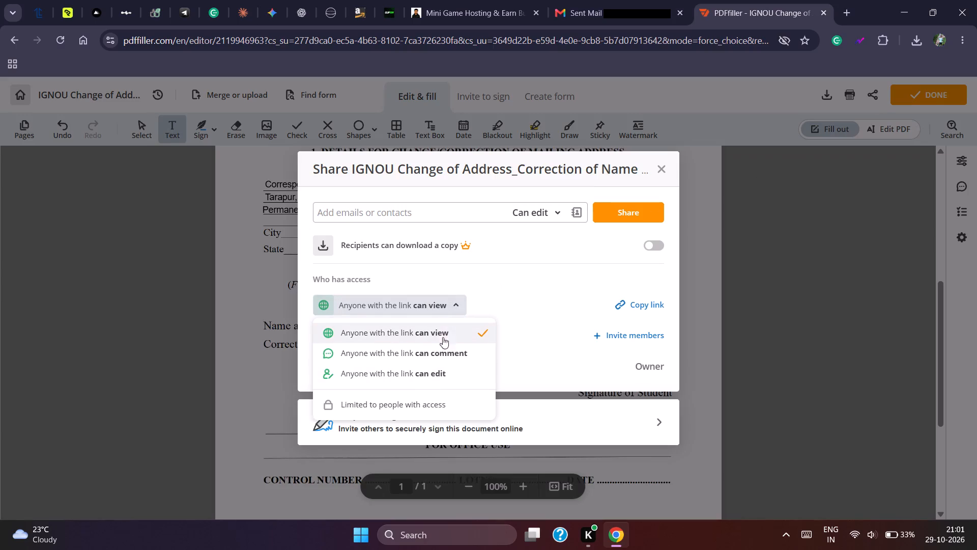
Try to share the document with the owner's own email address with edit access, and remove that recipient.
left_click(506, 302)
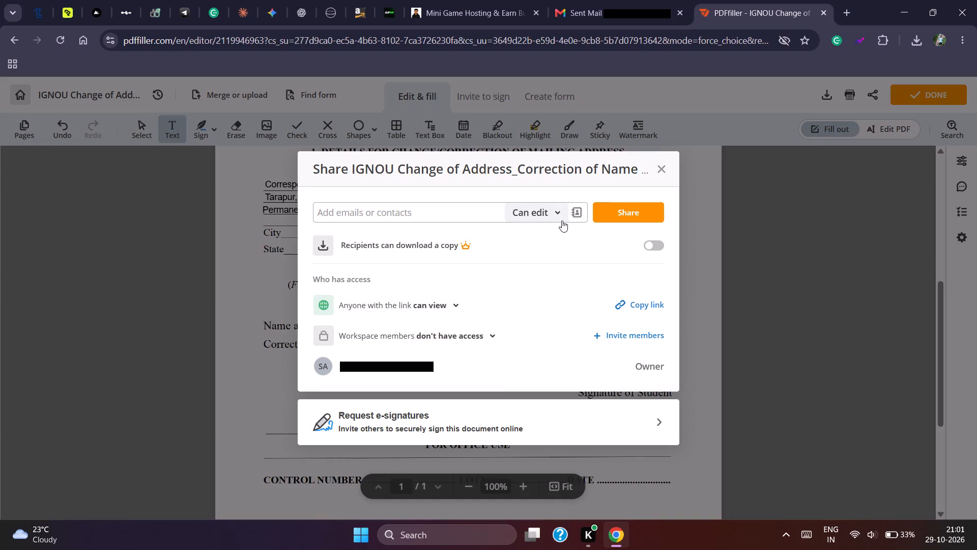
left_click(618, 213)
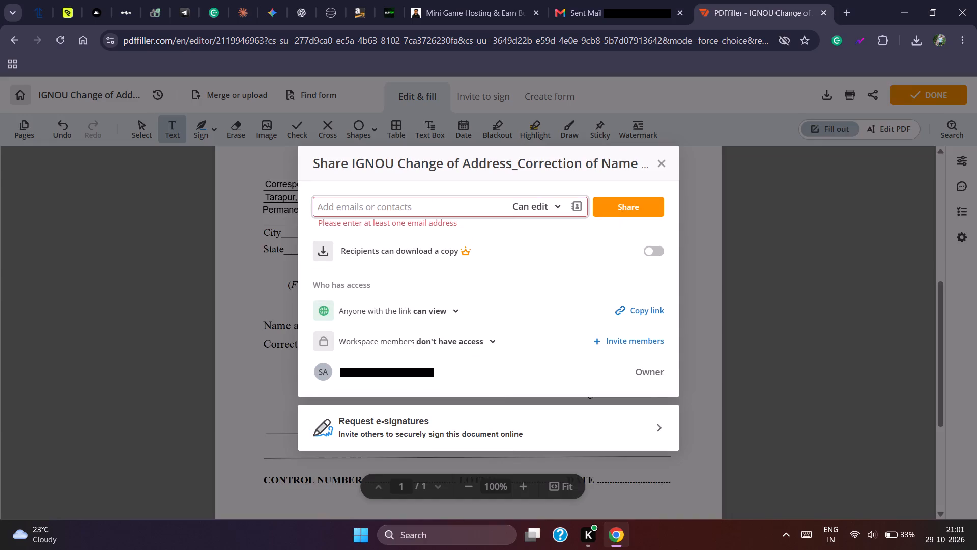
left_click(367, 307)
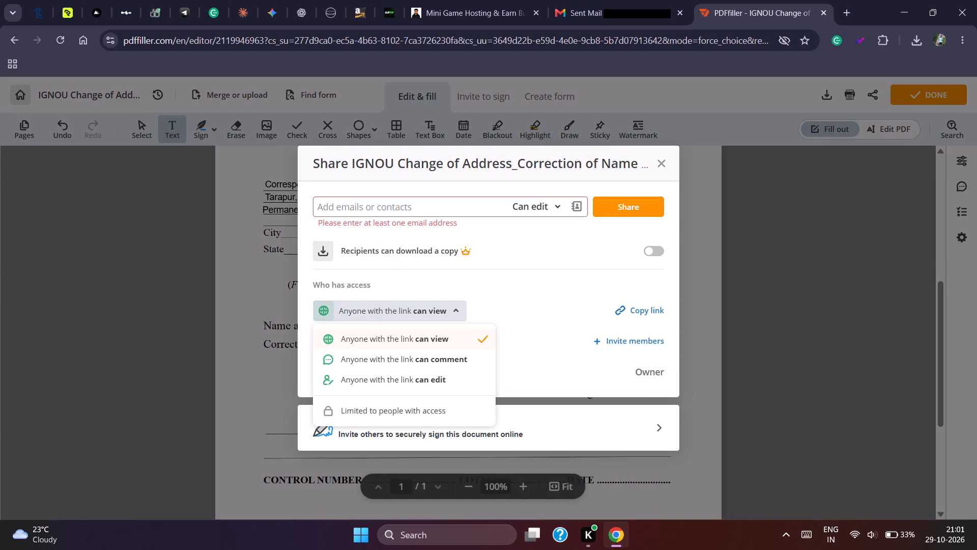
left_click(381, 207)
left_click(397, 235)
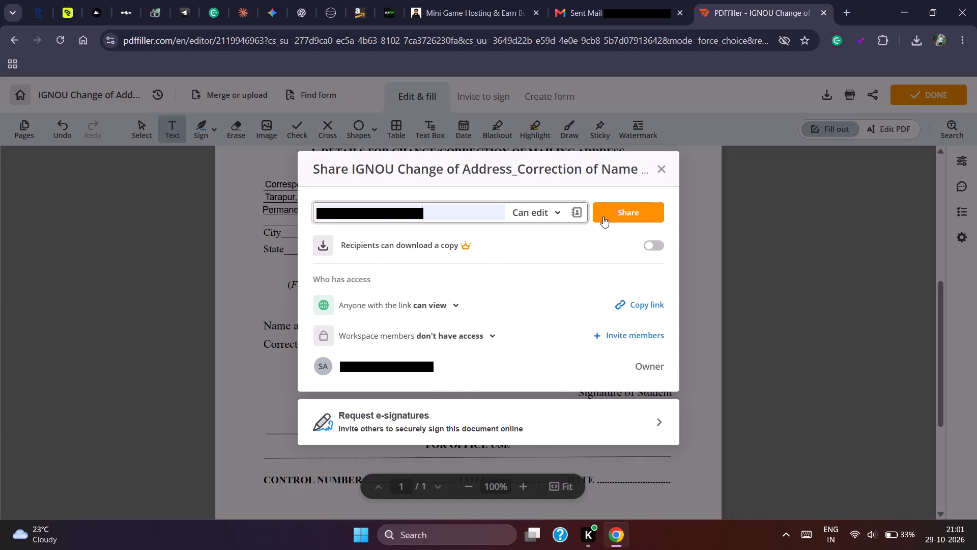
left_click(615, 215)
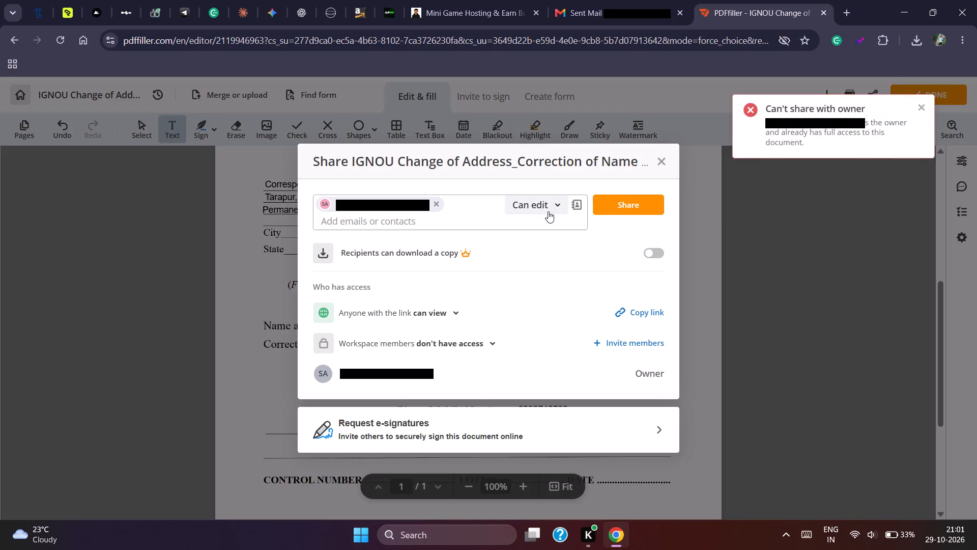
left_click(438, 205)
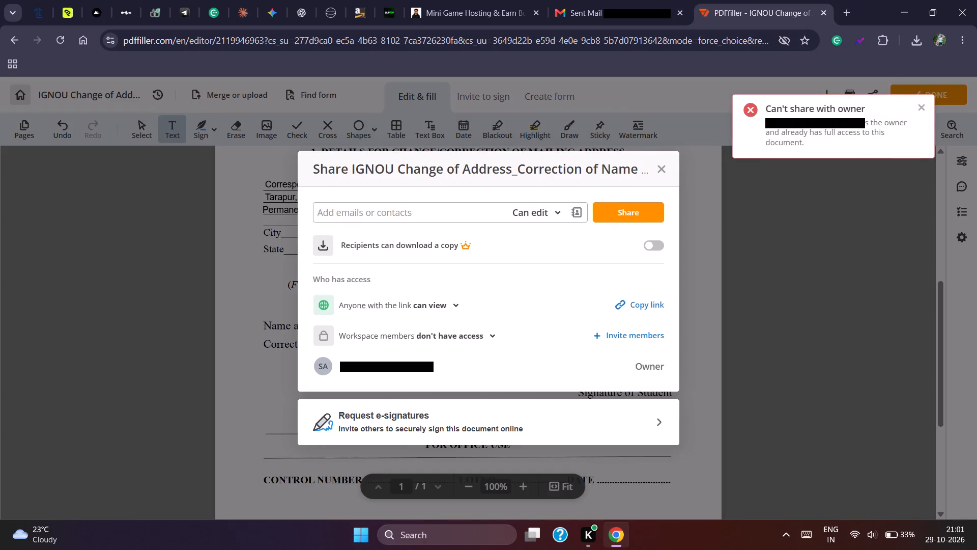
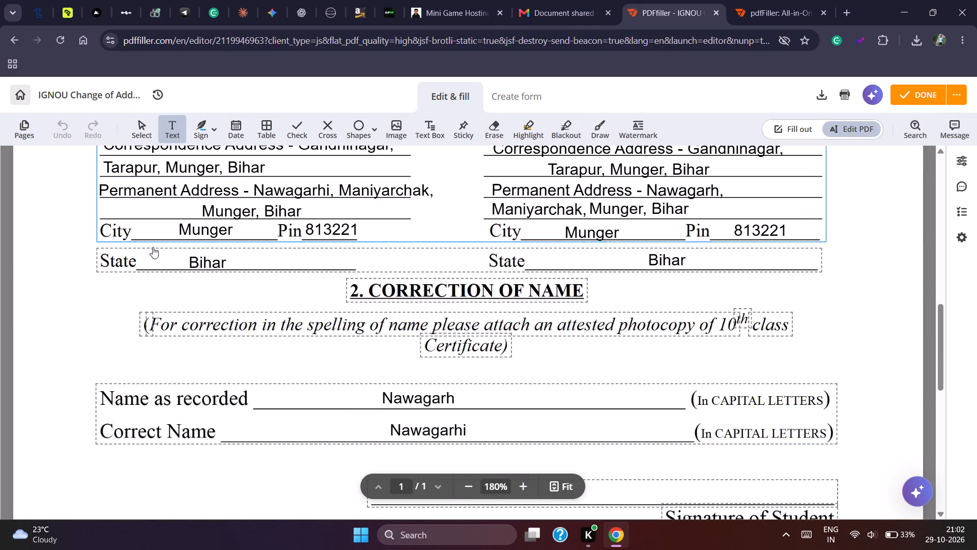
Review the completed correction form, from the name correction, signature and office-use sections up to the university heading.
scroll(463, 342, "down", 1)
left_click(450, 484)
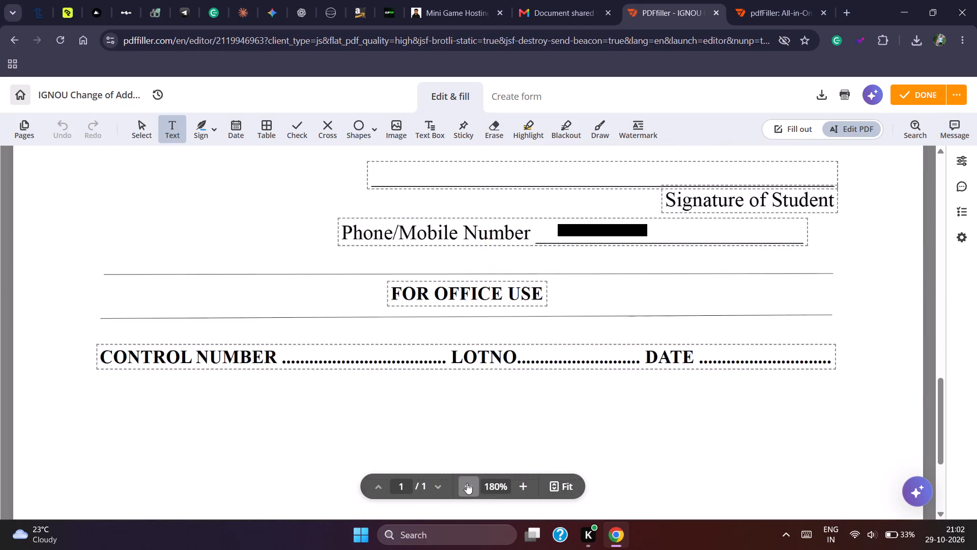
left_click(467, 483)
left_click(467, 483)
left_click(467, 483)
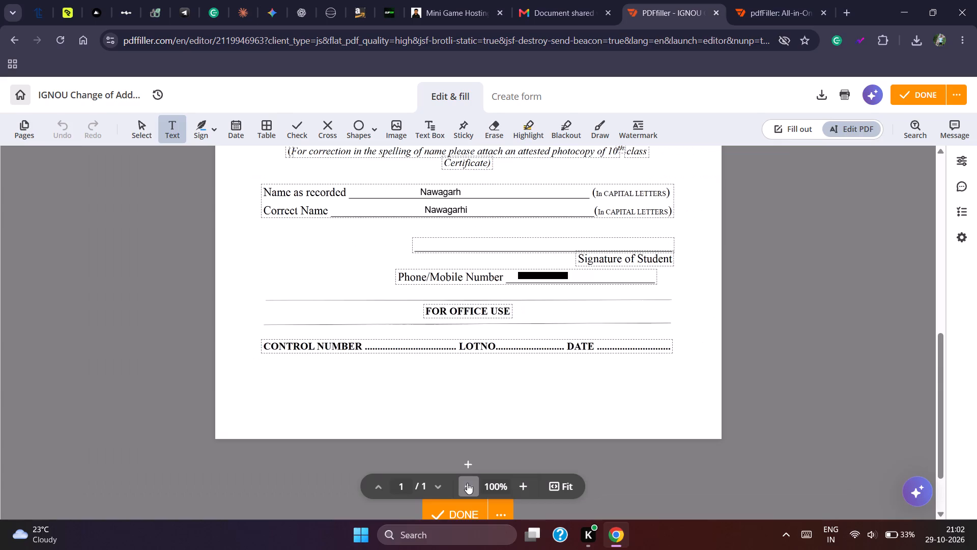
scroll(467, 483, "up", 3)
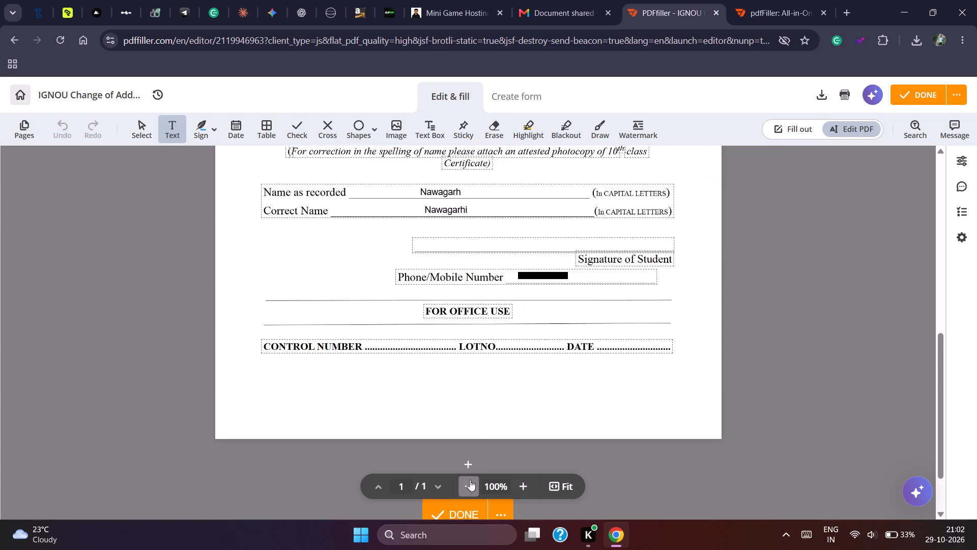
scroll(470, 479, "up", 2)
scroll(487, 366, "up", 2)
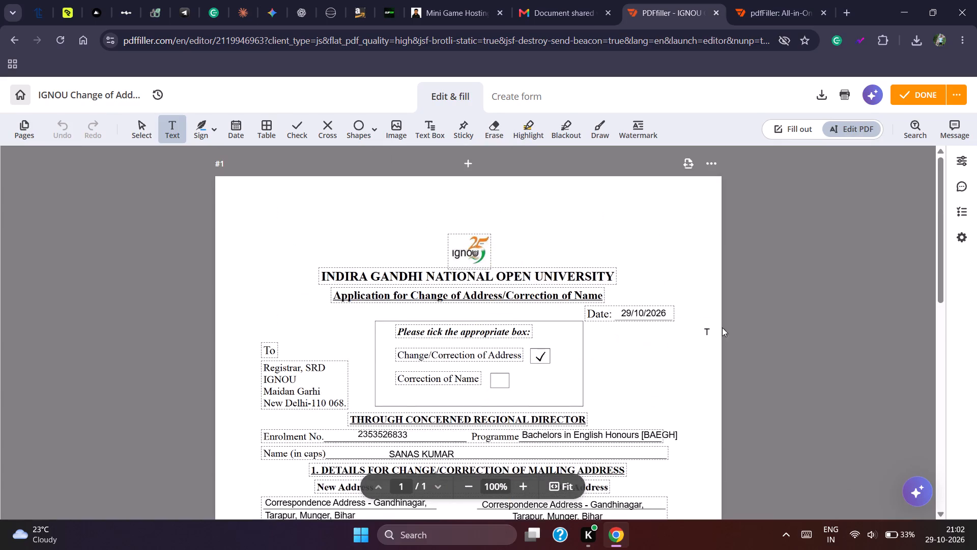
left_click(738, 321)
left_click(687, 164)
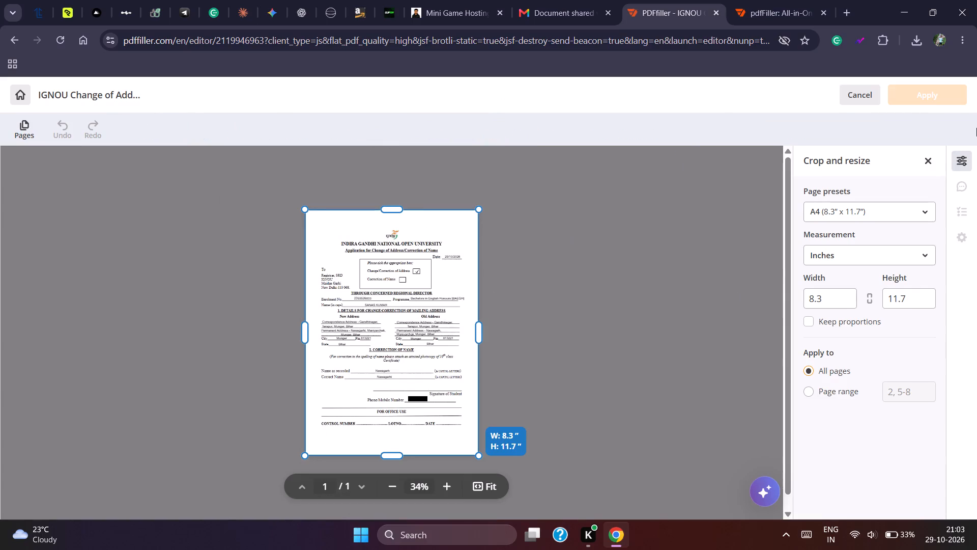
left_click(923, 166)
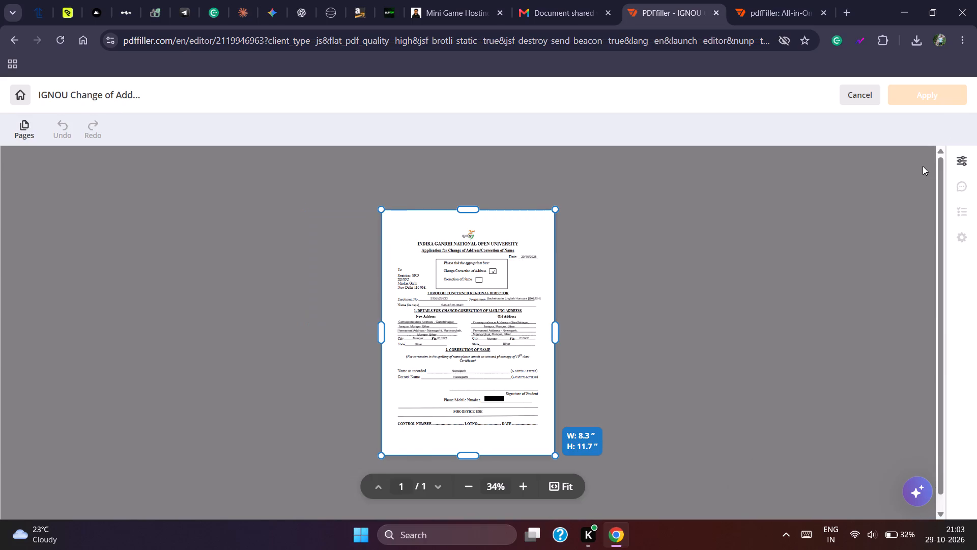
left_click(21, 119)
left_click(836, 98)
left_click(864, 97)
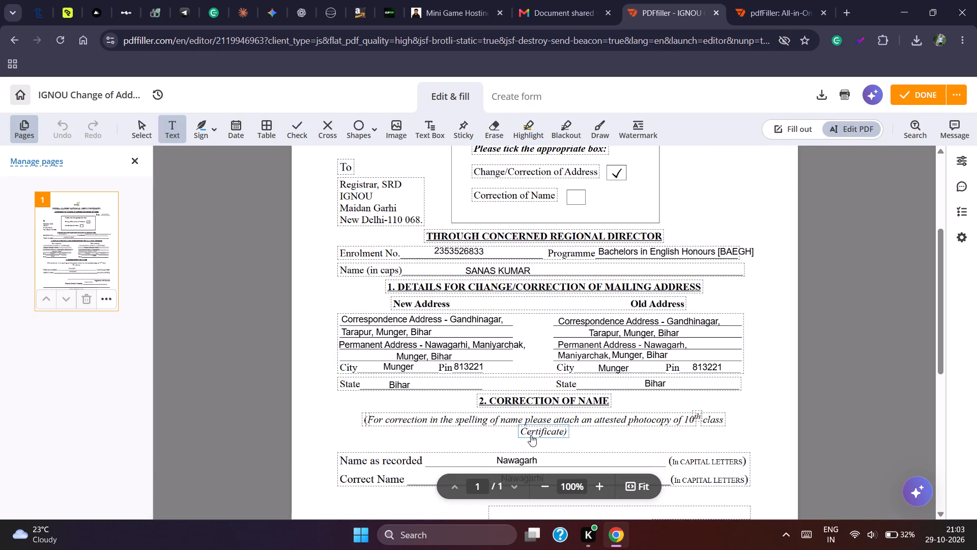
Save the changes made to the completed IGNOU correction form.
left_click(643, 484)
left_click(643, 484)
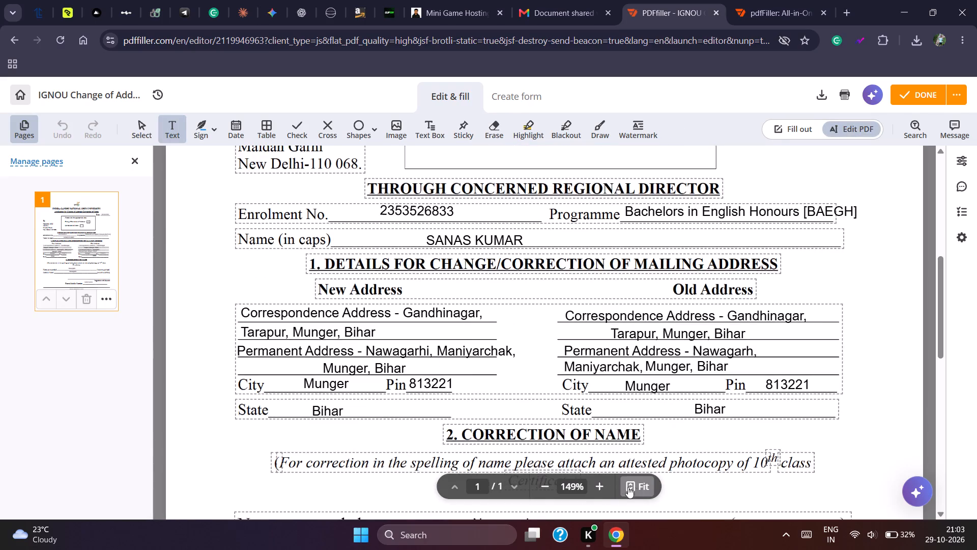
left_click(600, 483)
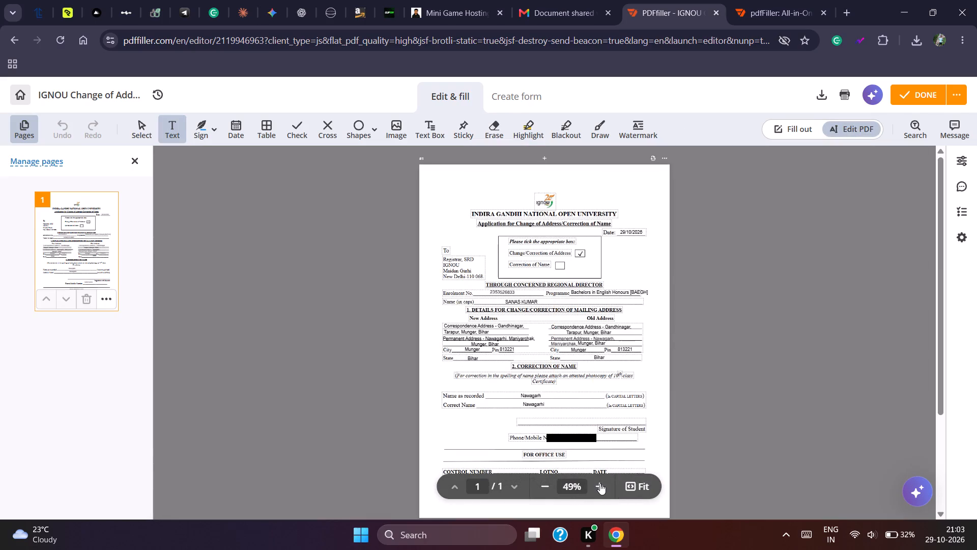
triple_click(600, 483)
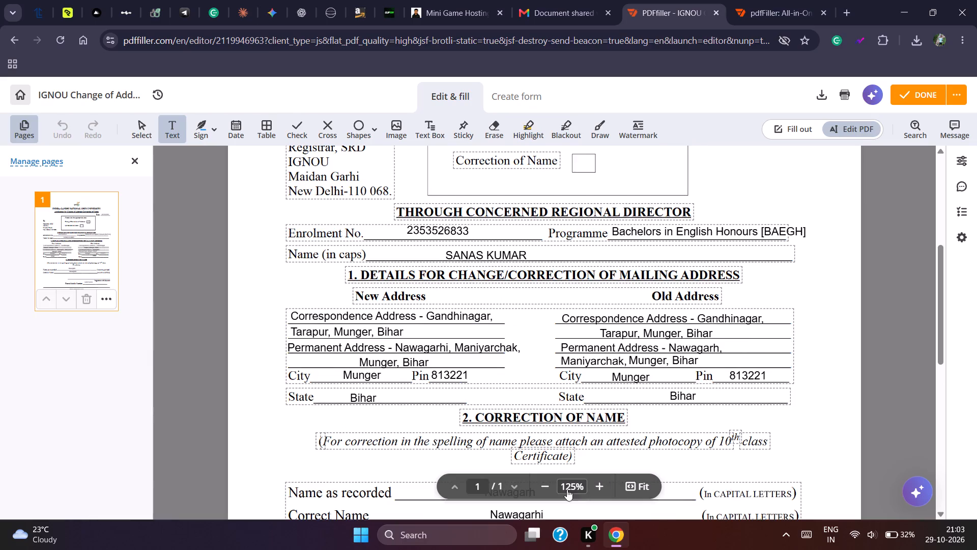
left_click(550, 491)
left_click(550, 491)
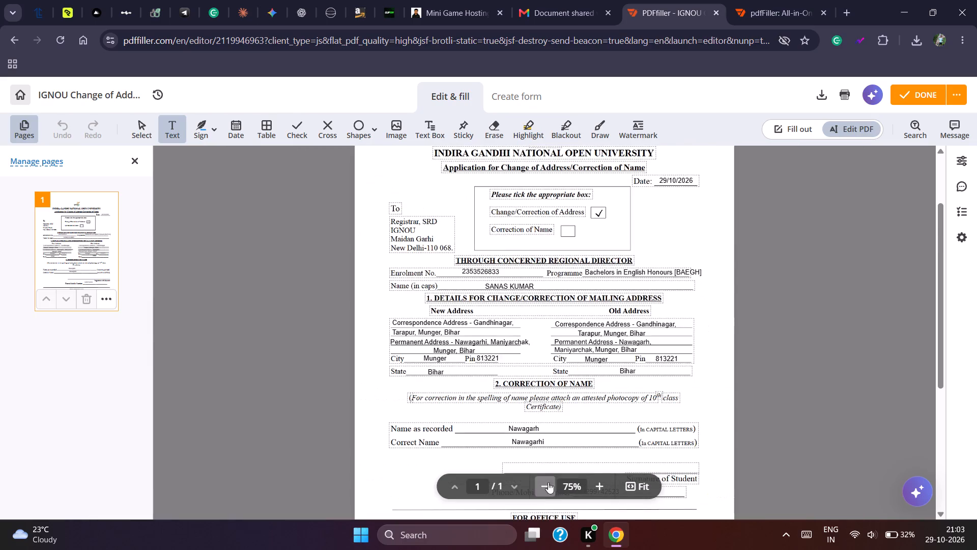
left_click(544, 490)
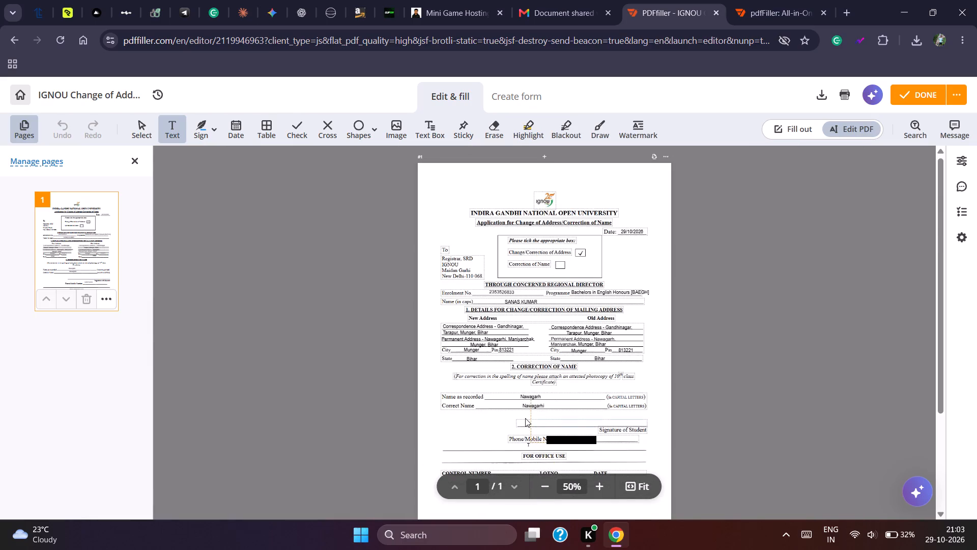
key("ctrl+s")
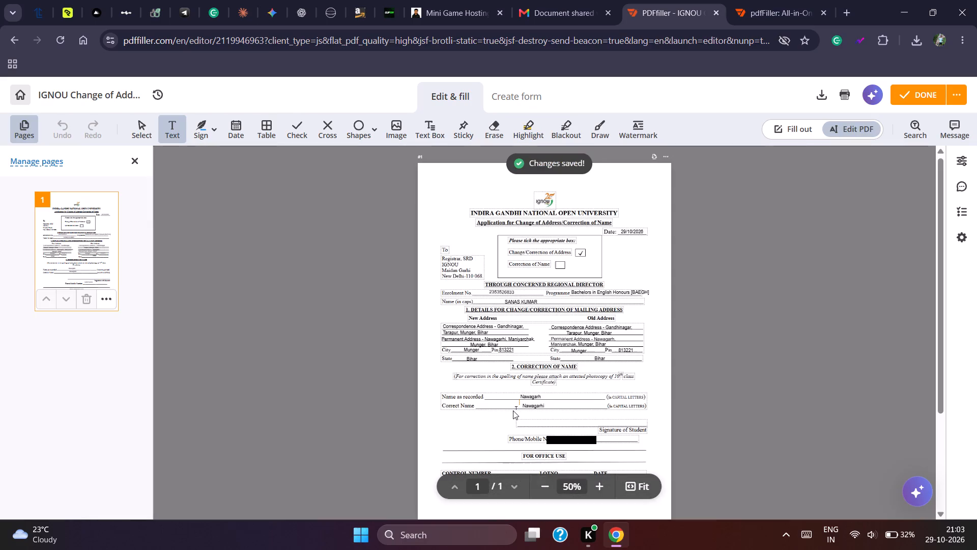
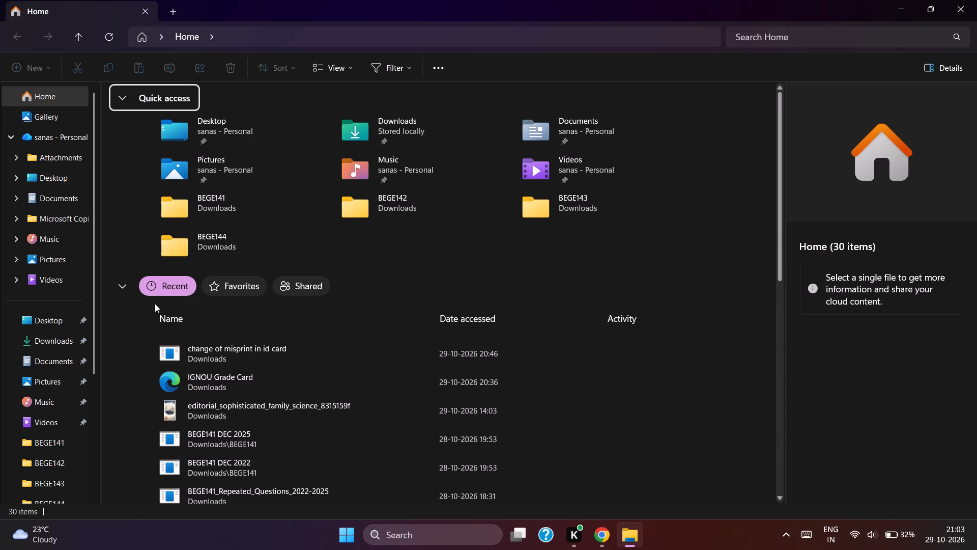
Open Unconfirmed 73584.crdownload from the Downloads folder in Notepad, making Notepad the default for .crdownload files, and close it after viewing.
left_click(67, 366)
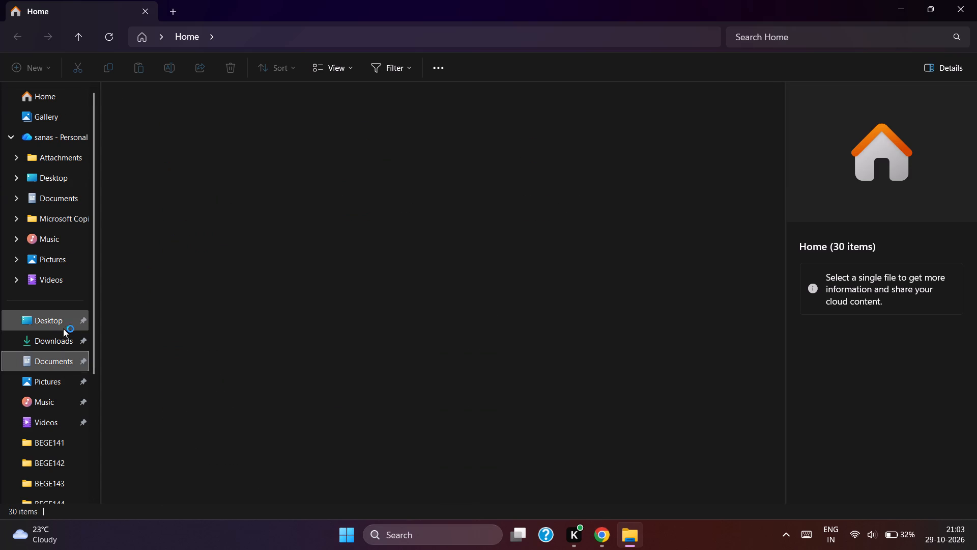
left_click(62, 341)
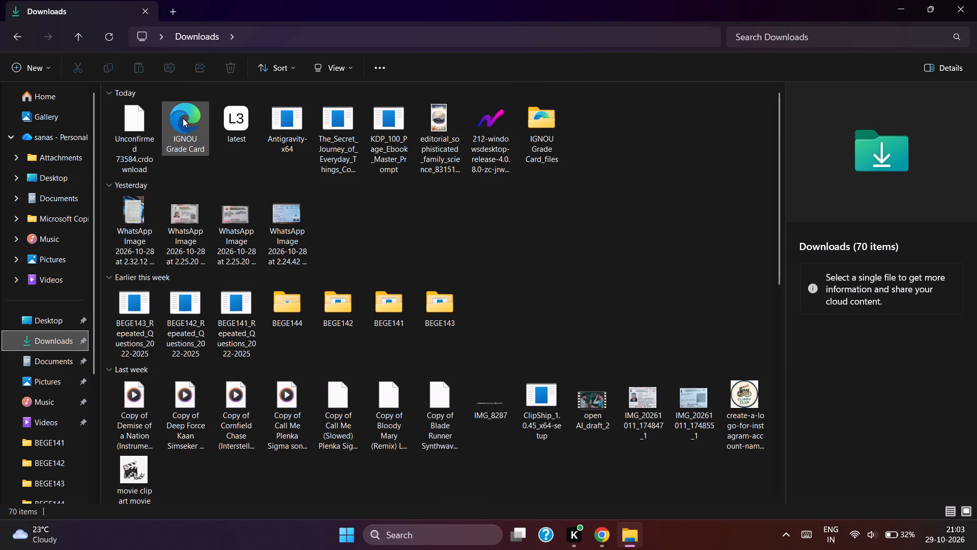
double_click(132, 134)
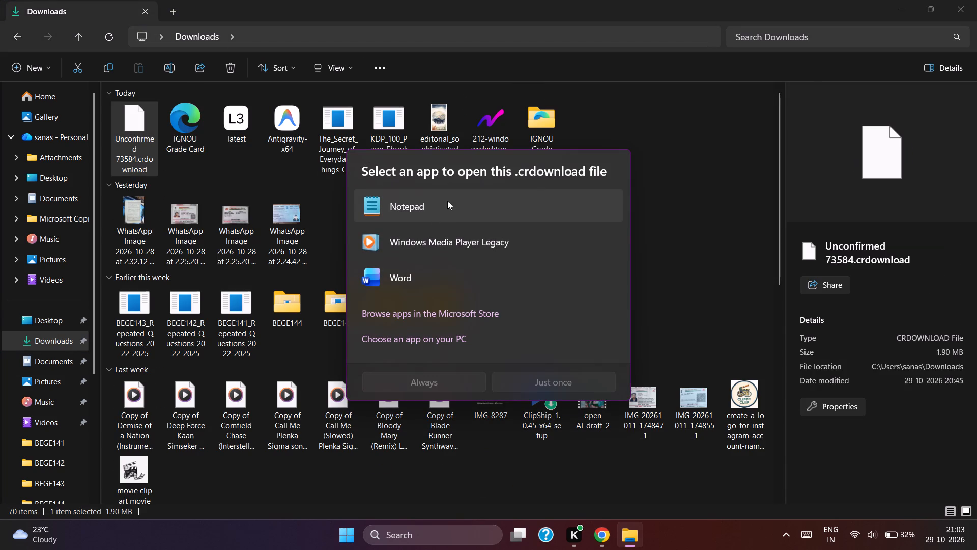
left_click(447, 201)
left_click(443, 380)
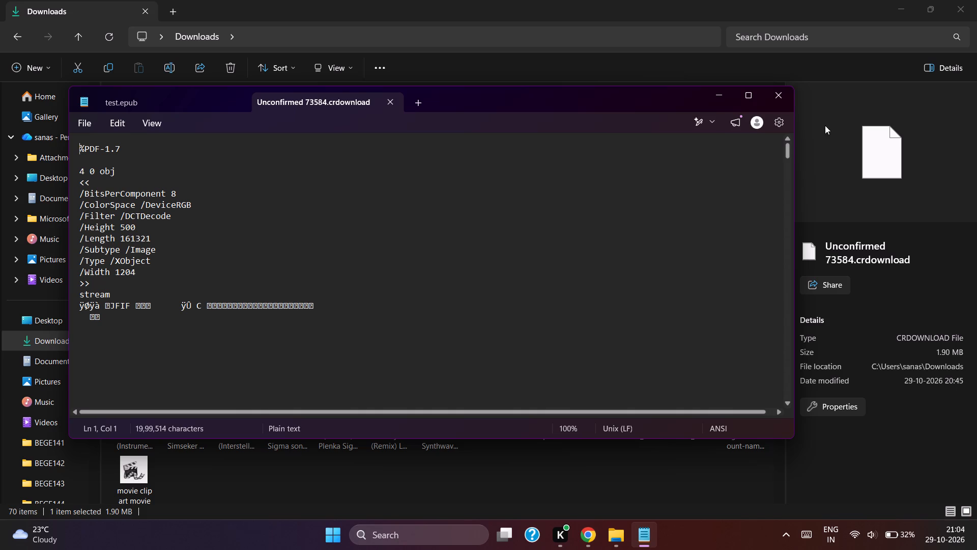
left_click(774, 93)
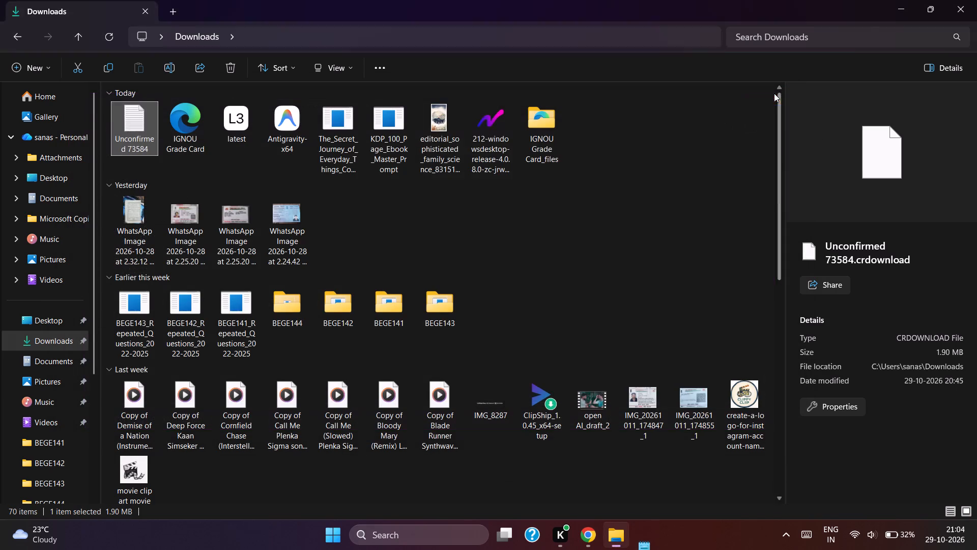